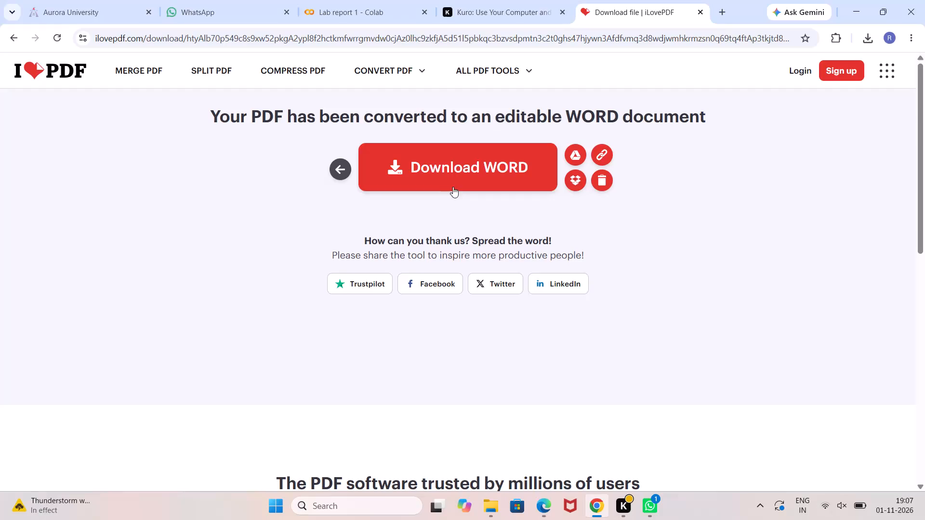
Download the converted FDS LAB 1 Word document and check it in the recent downloads.
left_click(479, 177)
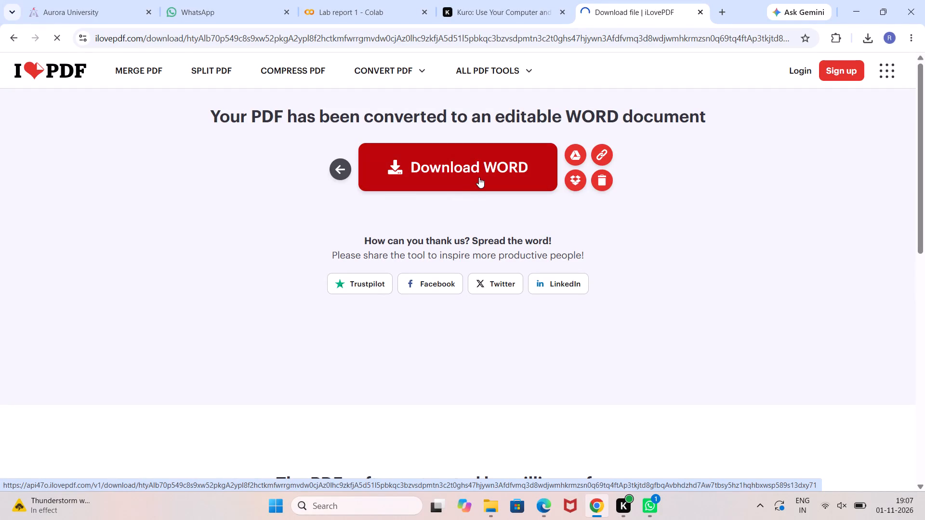
left_click(874, 39)
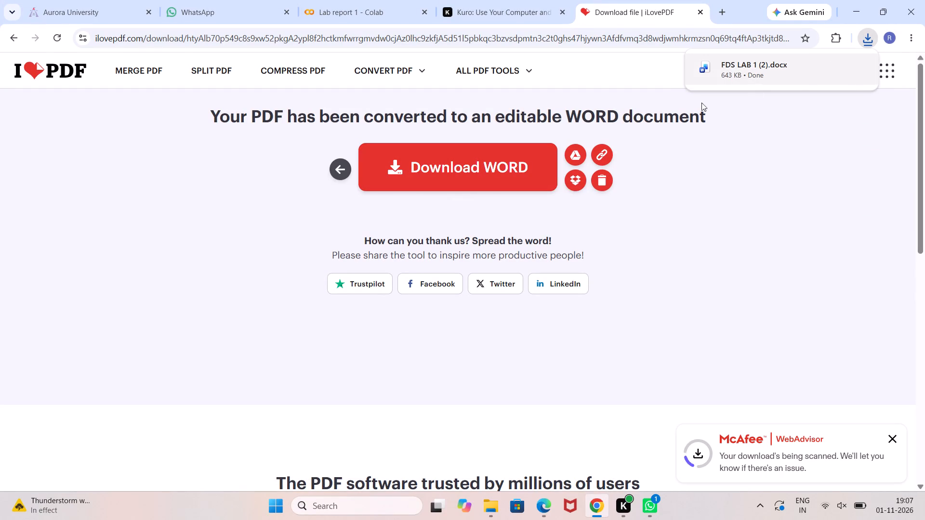
left_click(731, 190)
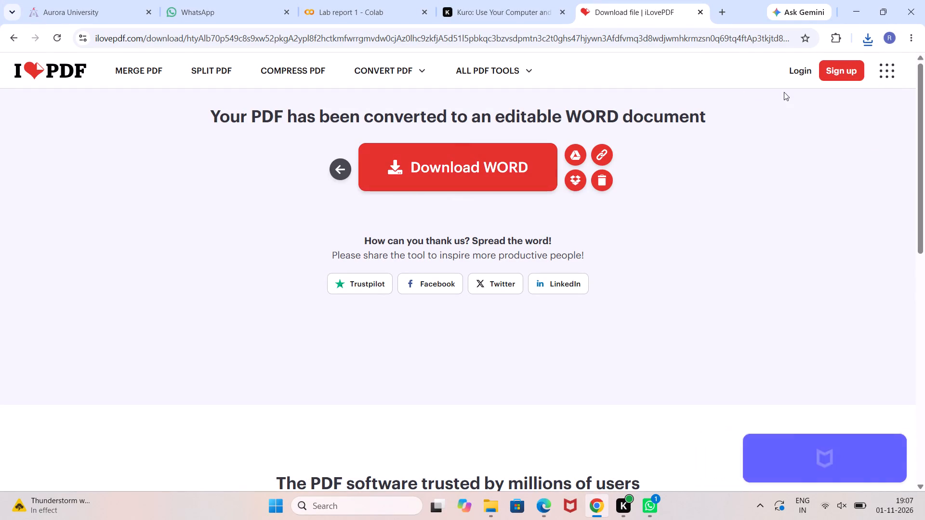
left_click(859, 40)
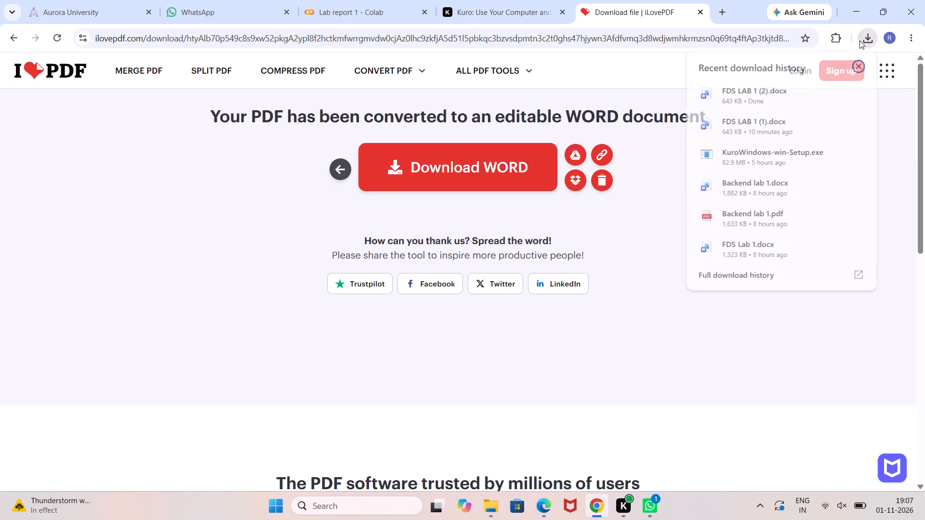
left_click(859, 40)
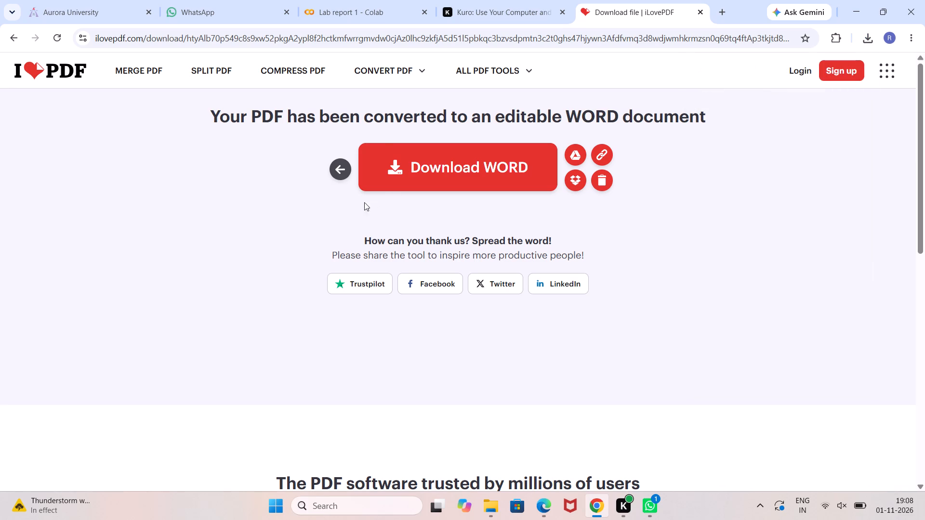
Load FDS LAB 2.pdf into the PDF to Word converter and convert it with No OCR.
left_click(349, 168)
left_click(438, 244)
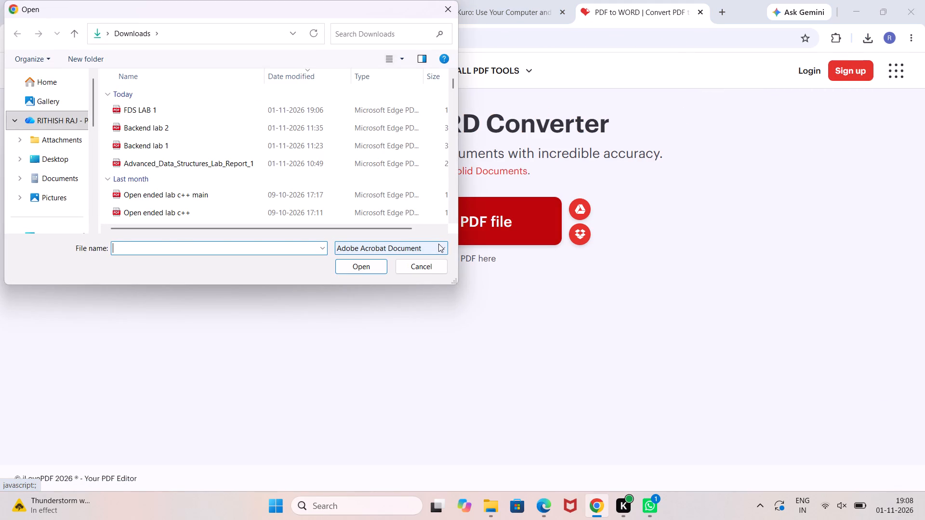
key("ctrl+v")
key("Return")
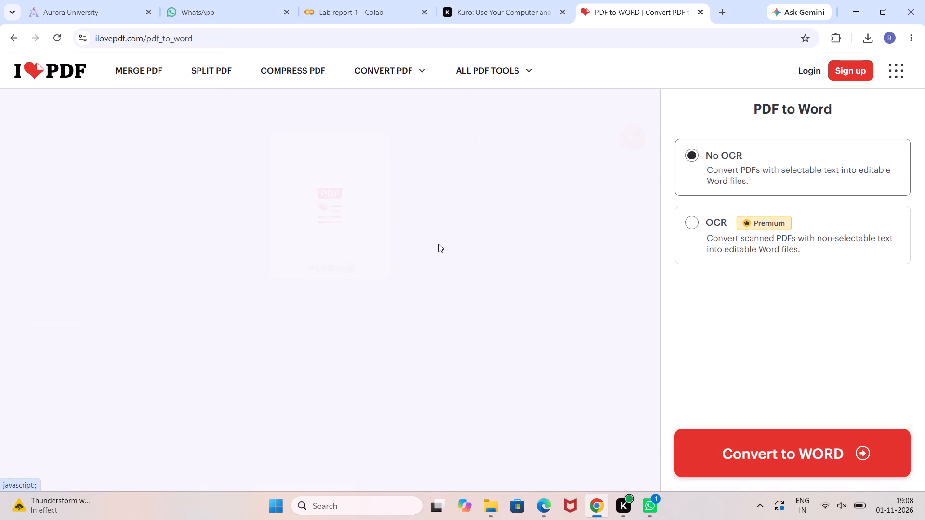
left_click(691, 438)
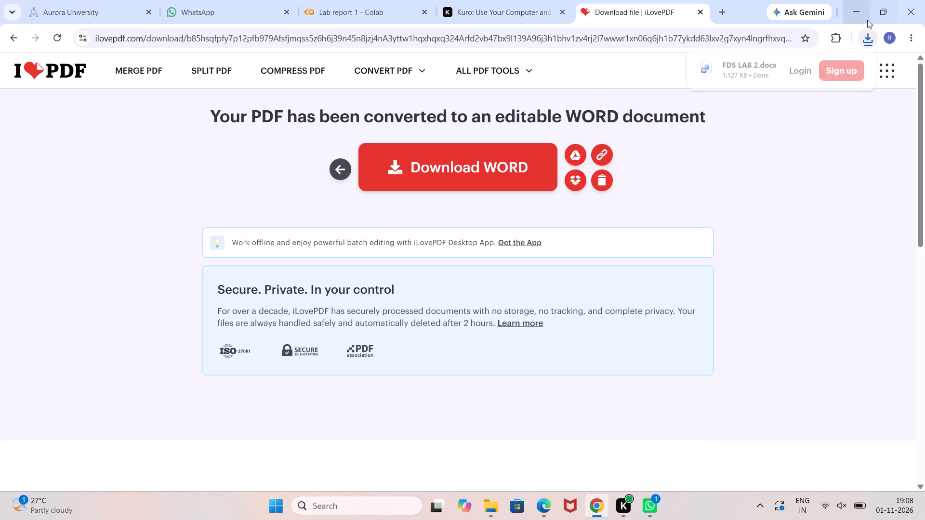
Open the downloaded FDS LAB 2.docx in Word and enable editing.
left_click(864, 35)
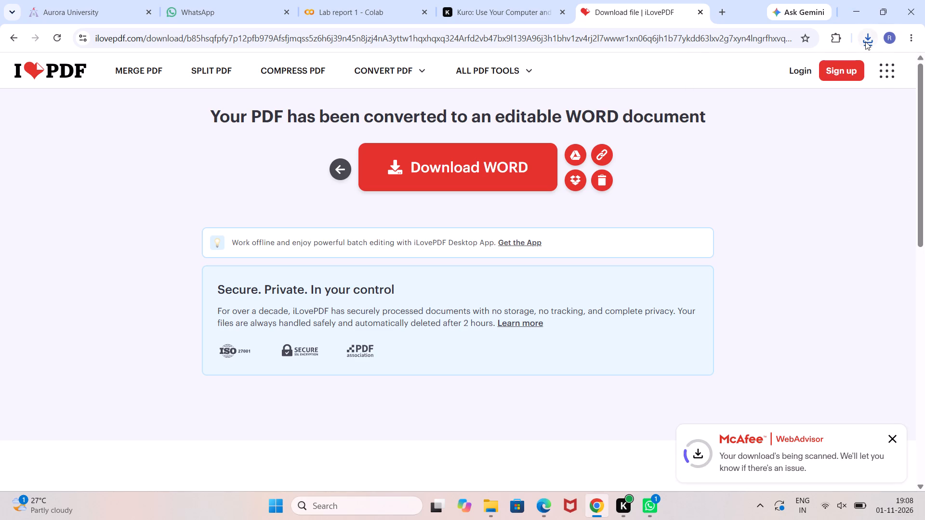
left_click(865, 41)
left_click(772, 86)
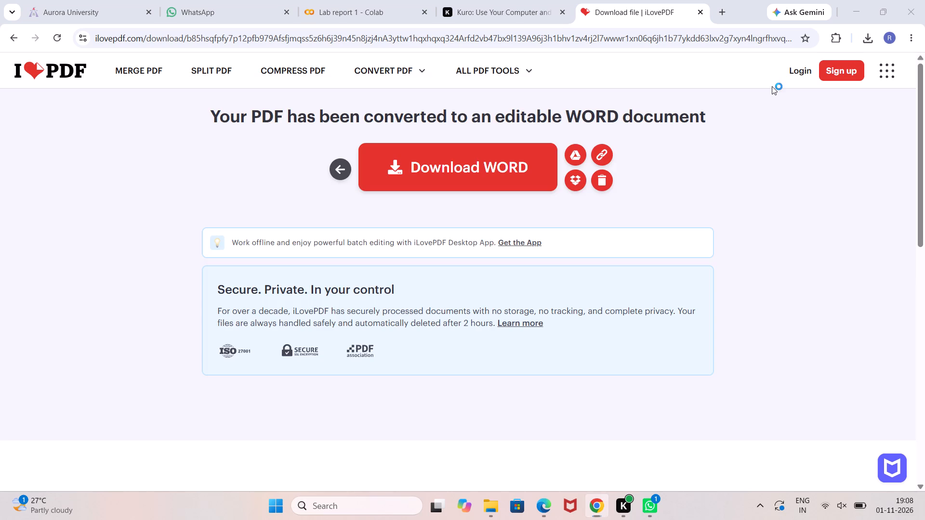
left_click(737, 104)
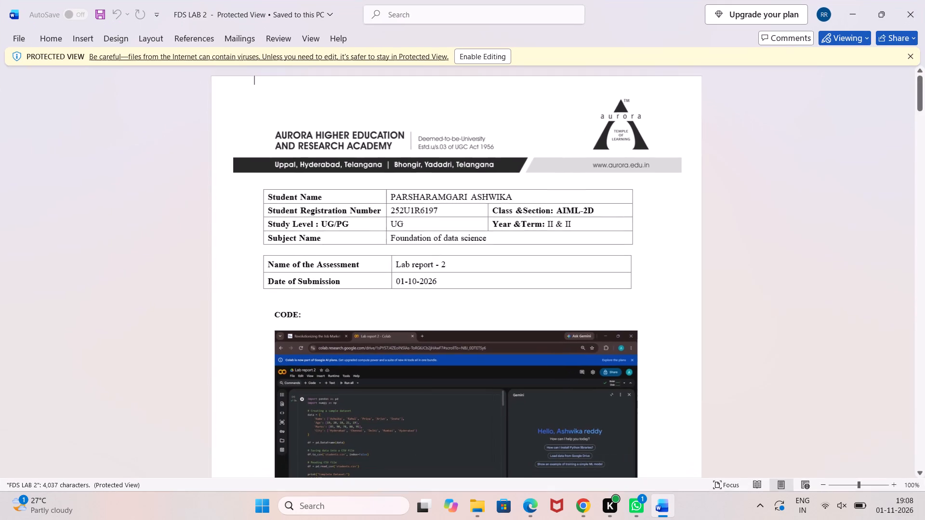
left_click(490, 54)
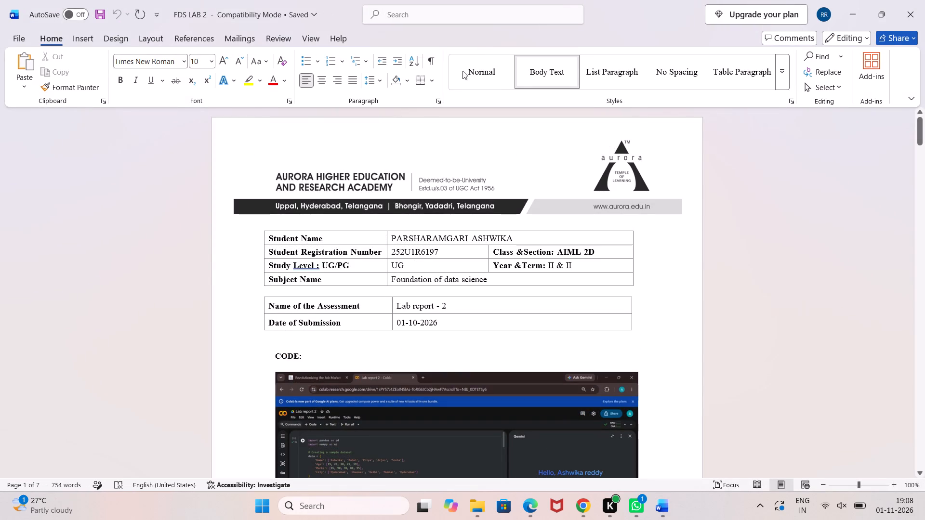
Replace the existing entry in the Student Name row of the details table with the new student's full name.
left_click(520, 238)
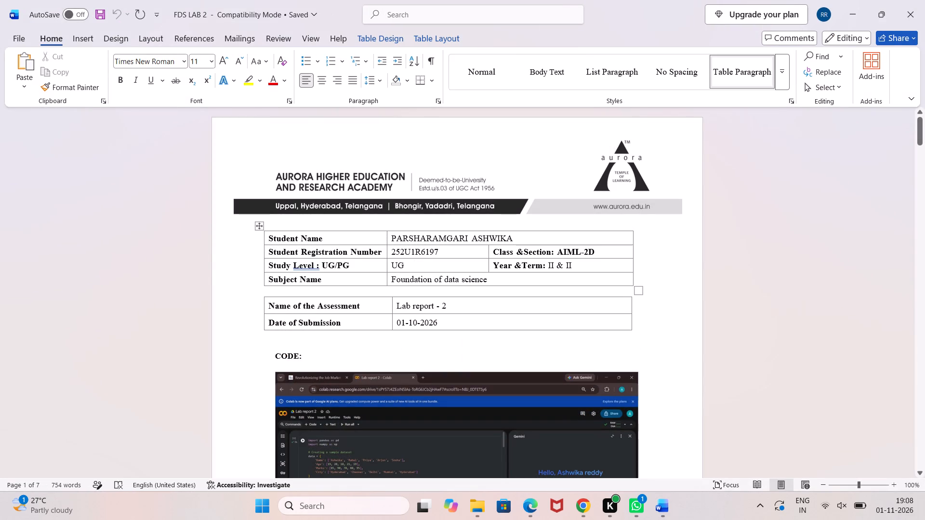
key("BackSpace")
key("BackSpace")
key("BackSpace")
key("BackSpace")
key("BackSpace")
key("BackSpace")
key("BackSpace")
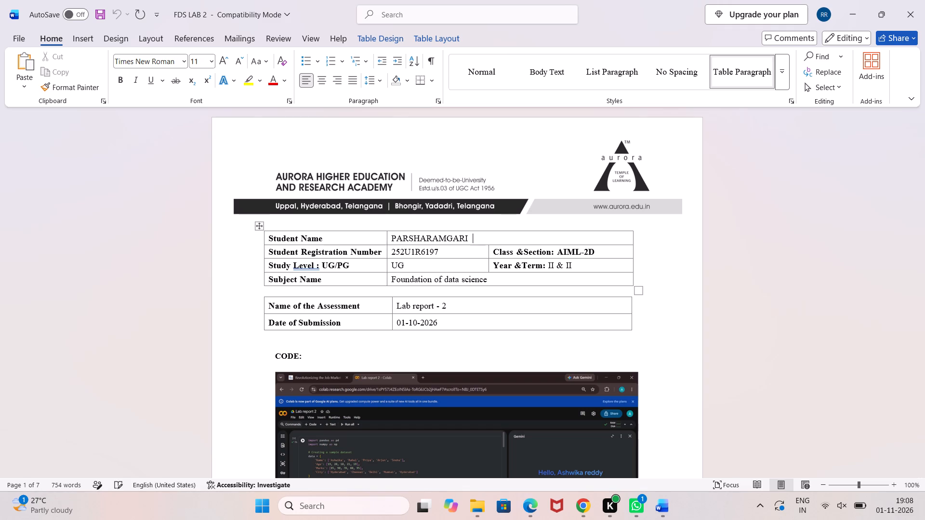
key("BackSpace")
key("BackSpace")
key("BackSpace")
key("BackSpace")
key("BackSpace")
key("BackSpace")
key("BackSpace")
key("BackSpace")
key("BackSpace")
key("BackSpace")
key("BackSpace")
key("BackSpace")
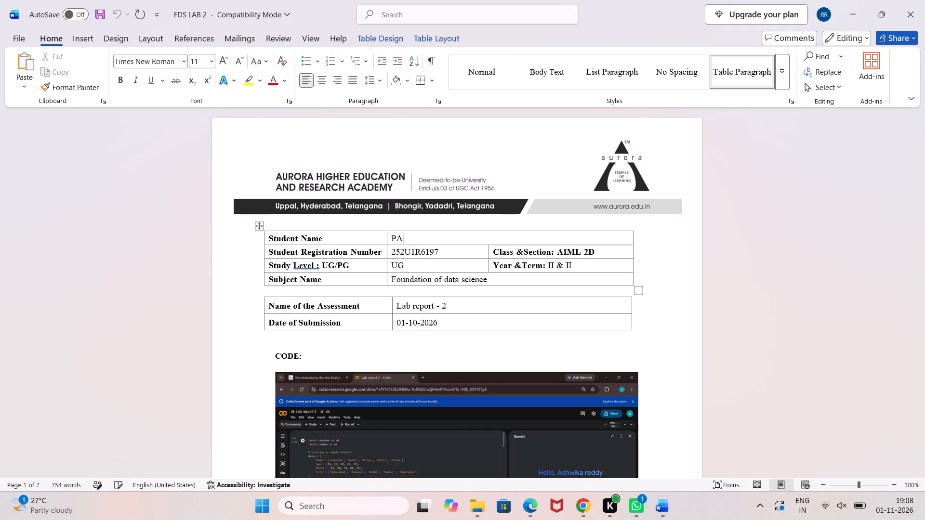
key("BackSpace")
key("BackSpace")
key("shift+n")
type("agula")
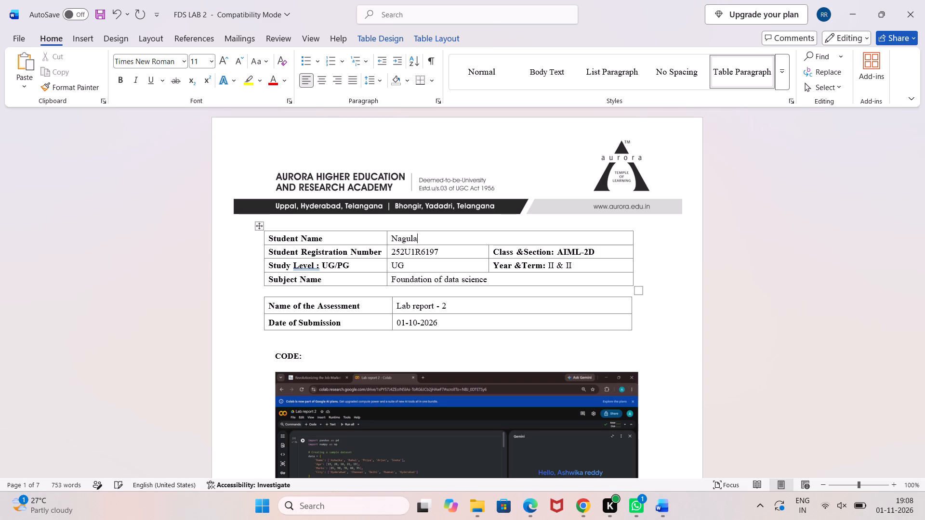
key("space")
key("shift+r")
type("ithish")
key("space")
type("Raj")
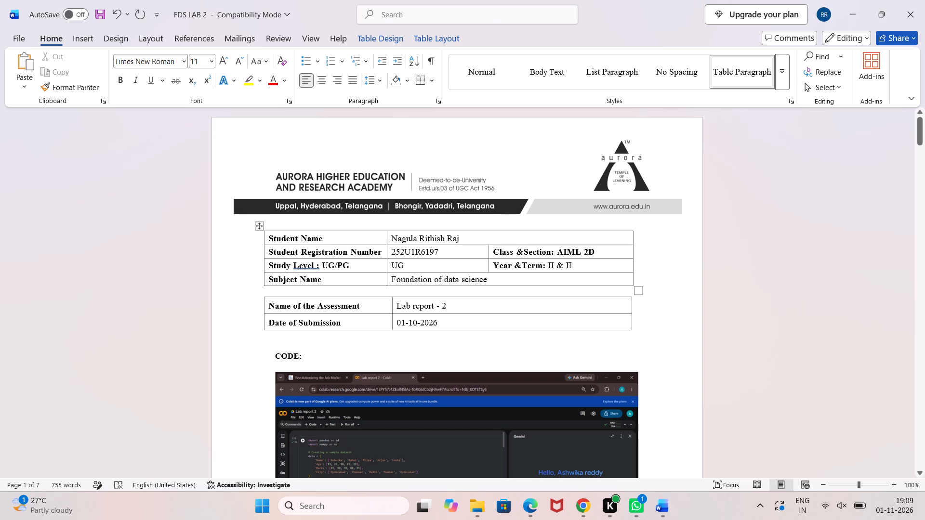
Change the final digits of the Student Registration Number in the details table to the new student's number.
left_click(434, 254)
key("BackSpace")
key("Right")
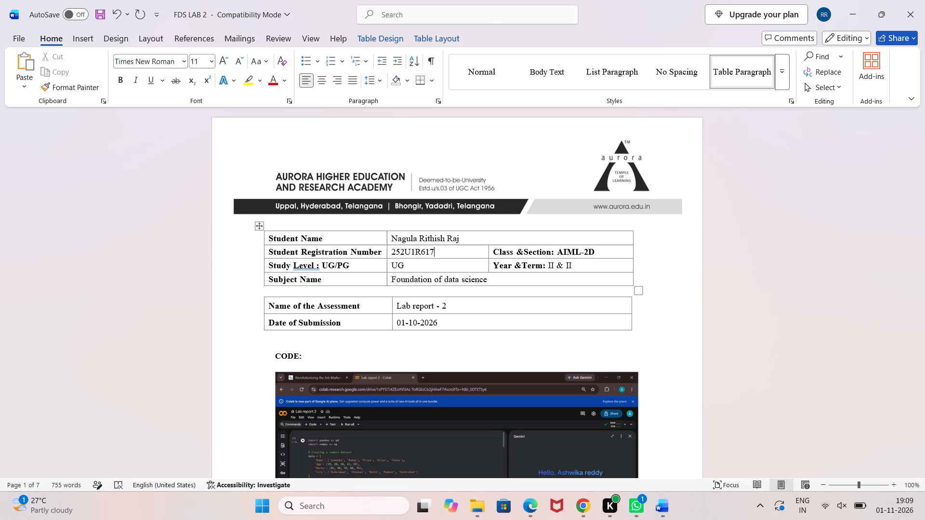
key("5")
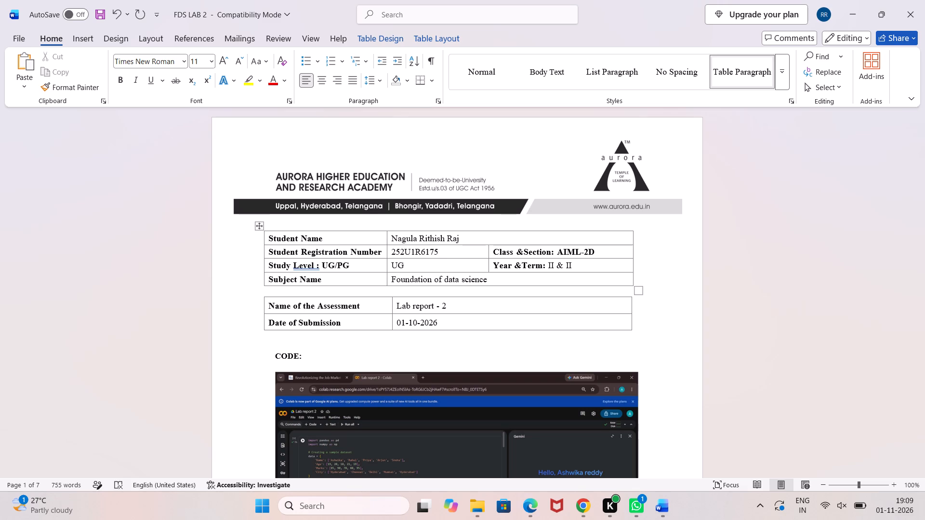
Examine the code screenshot under the CODE heading and switch to Chrome.
scroll(414, 312, "down", 2)
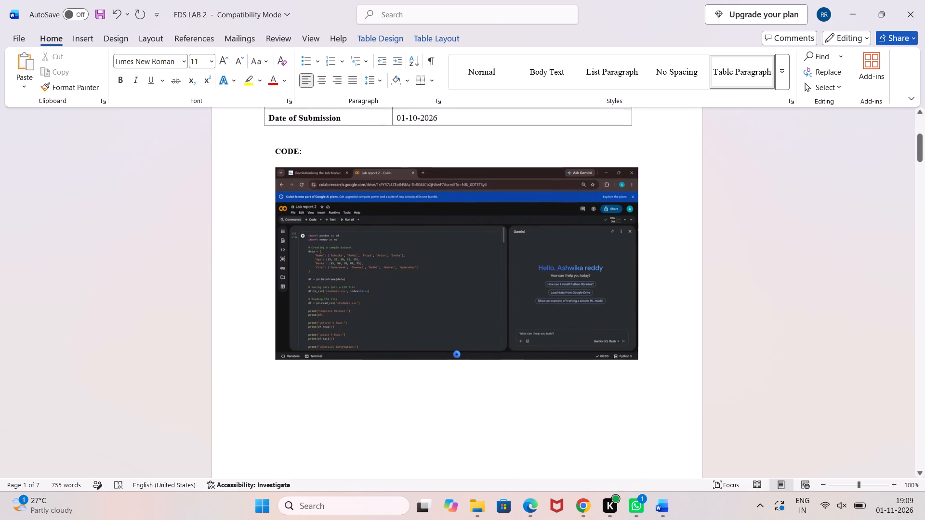
scroll(414, 312, "down", 2)
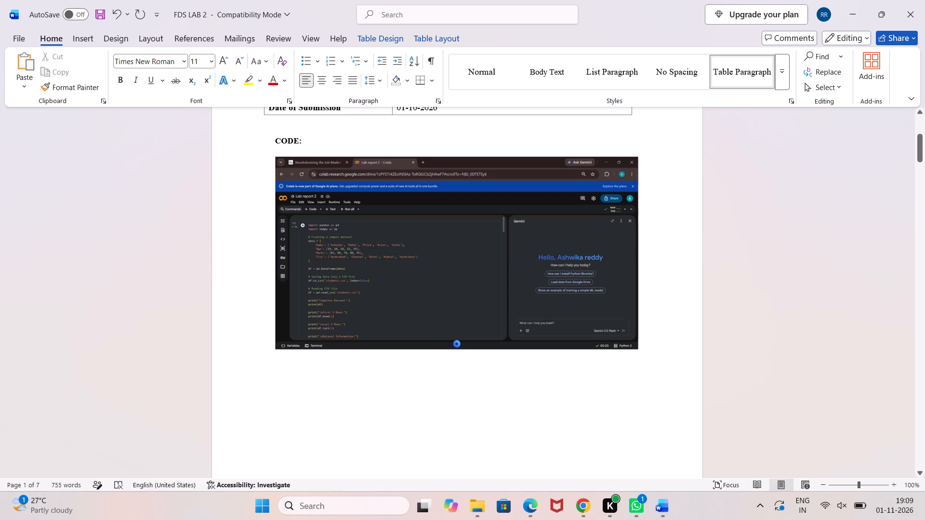
left_click(583, 507)
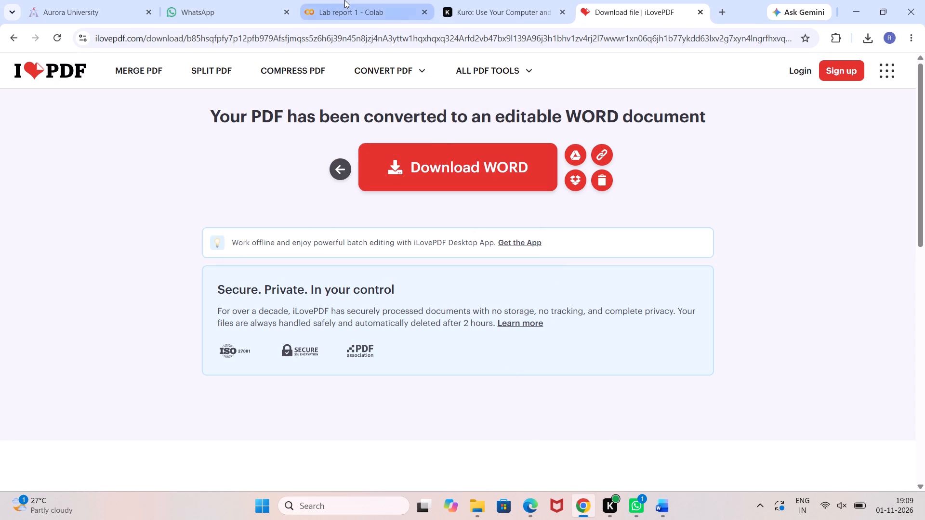
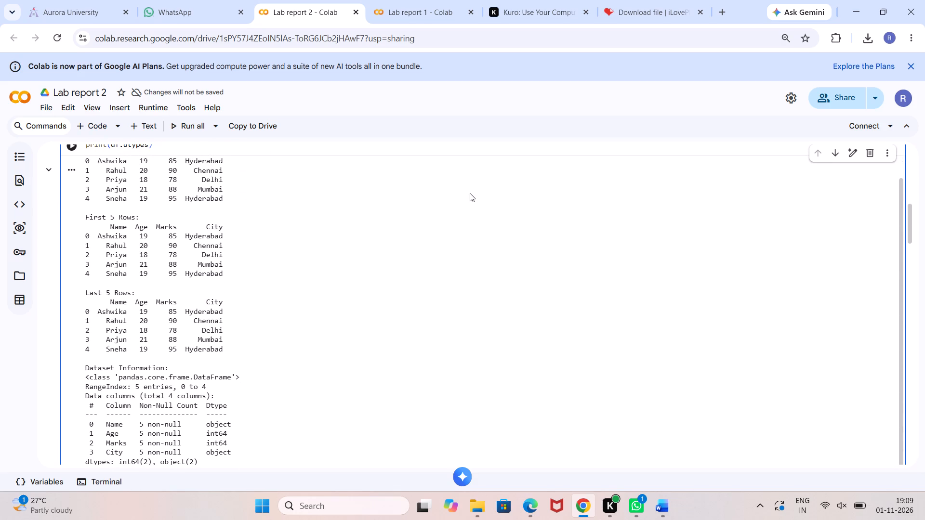
Save a copy of the shared Lab report 2 notebook in Drive and close the original notebook.
scroll(470, 193, "up", 2)
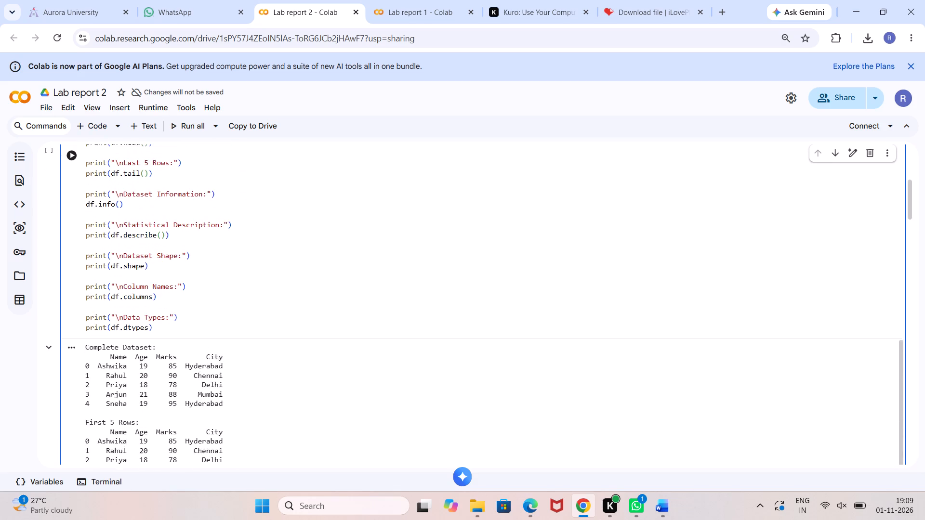
scroll(470, 193, "up", 2)
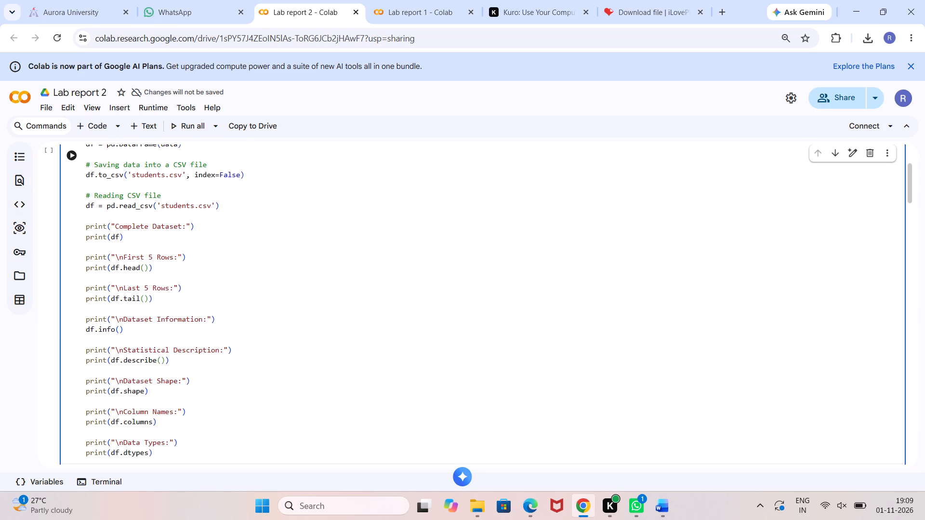
scroll(470, 193, "up", 2)
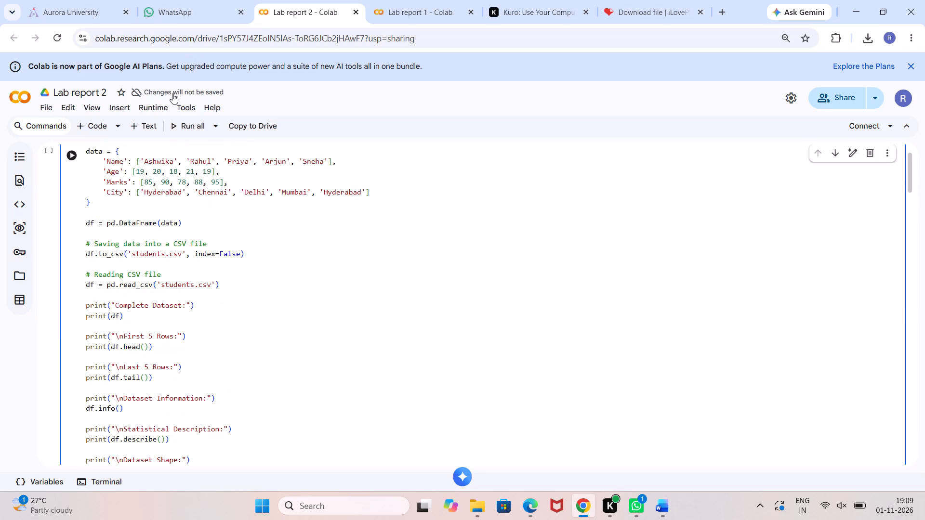
left_click(174, 95)
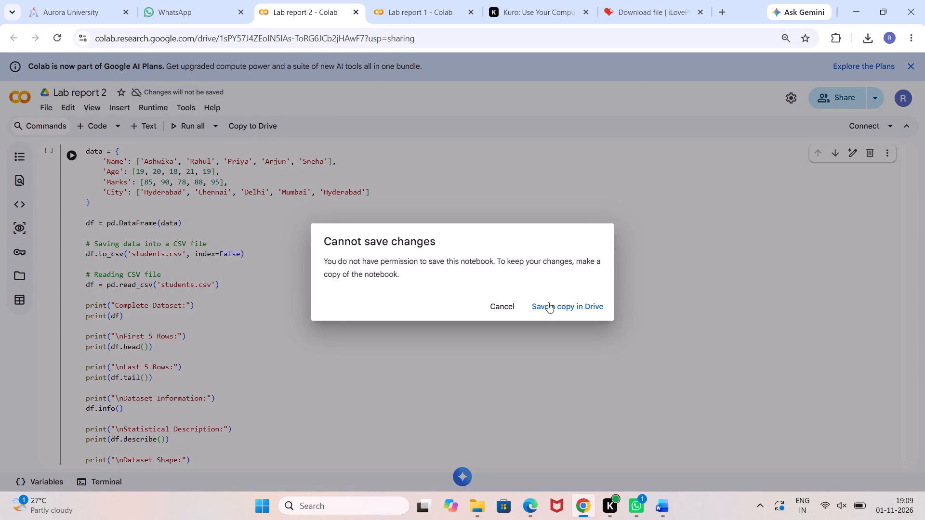
left_click(548, 302)
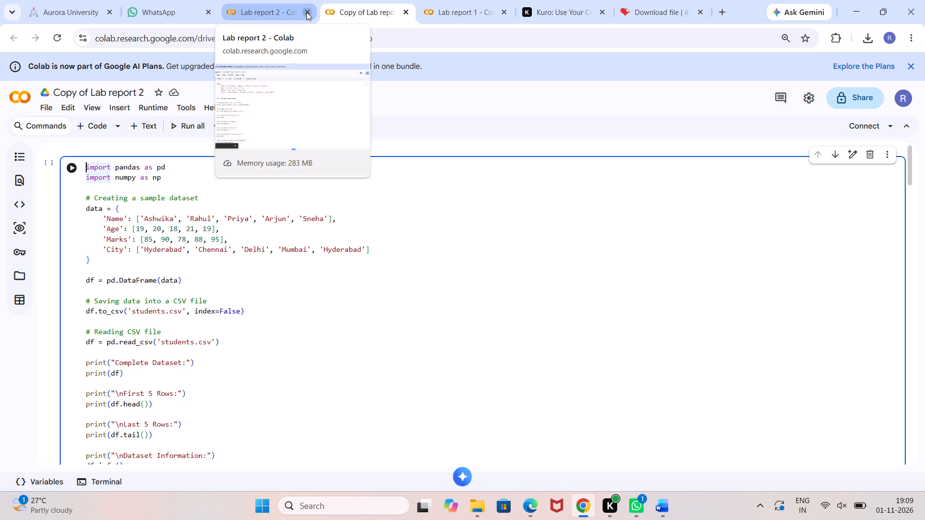
left_click(306, 12)
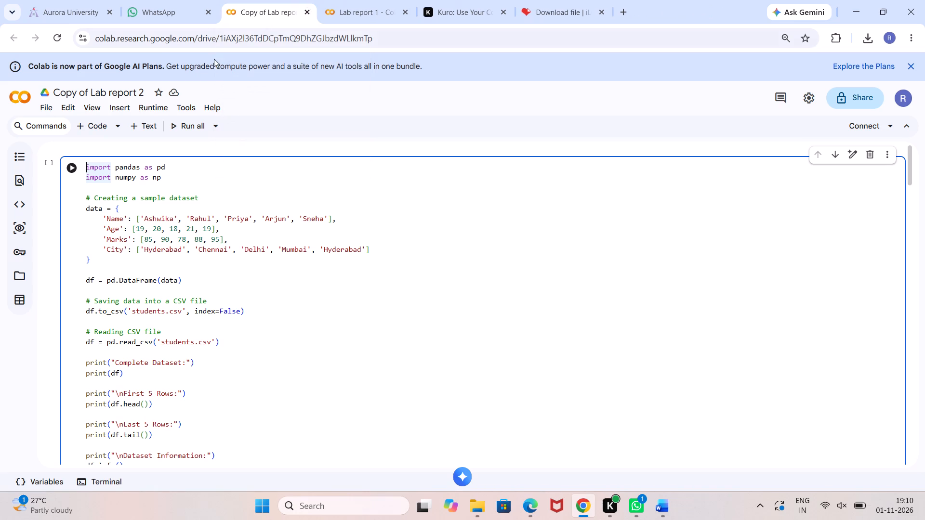
Rename the copied notebook as Lab report 2, removing the "Copy of" prefix.
left_click(90, 93)
key("BackSpace")
key("BackSpace")
key("BackSpace")
key("BackSpace")
key("BackSpace")
key("BackSpace")
key("BackSpace")
key("BackSpace")
key("BackSpace")
key("BackSpace")
key("BackSpace")
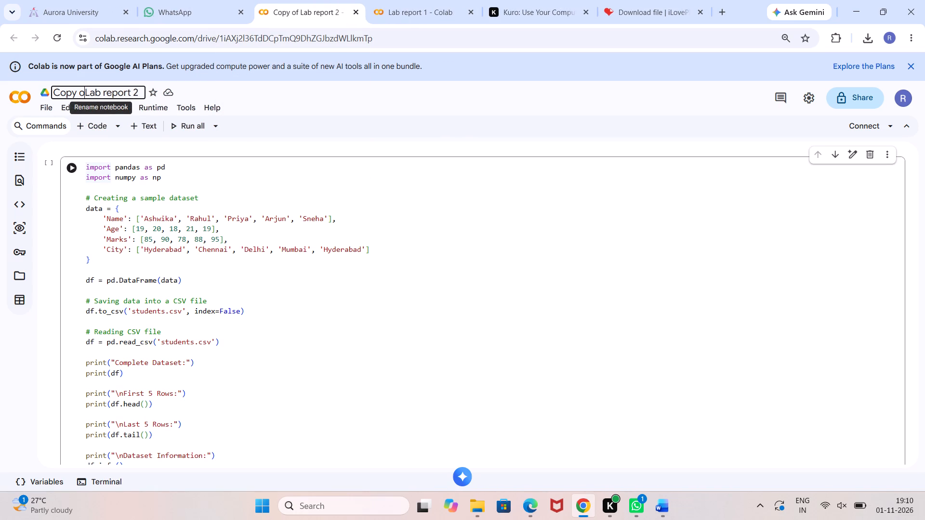
key("Return")
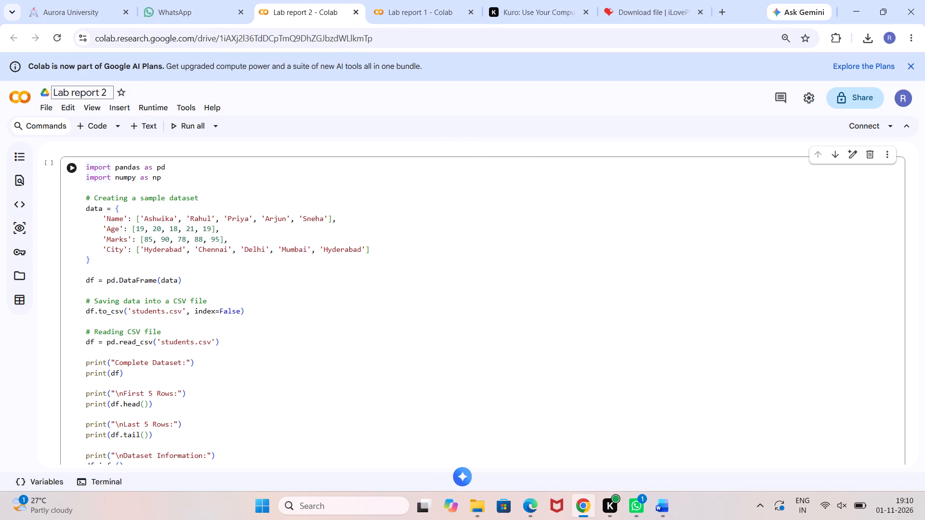
Replace the first entry of the Name list in the sample dataset code with Rithish.
scroll(130, 219, "down", 1)
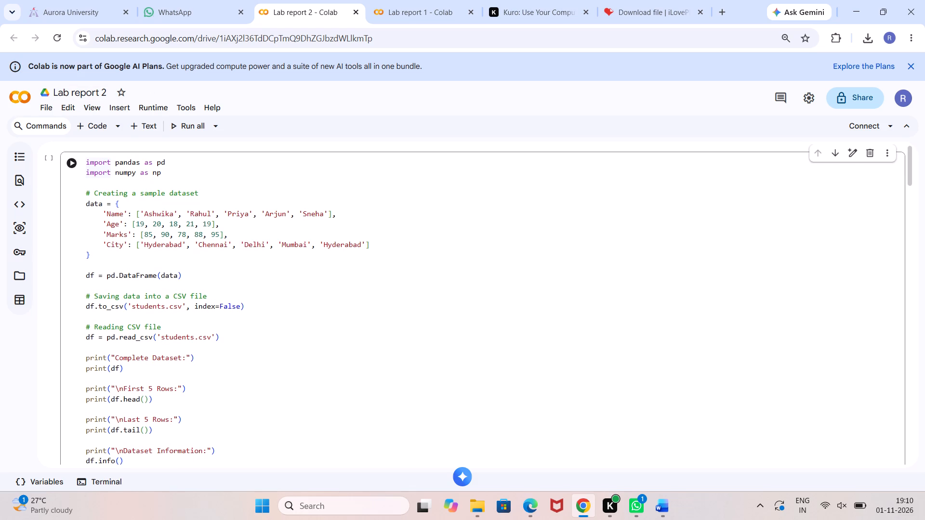
scroll(130, 219, "down", 1)
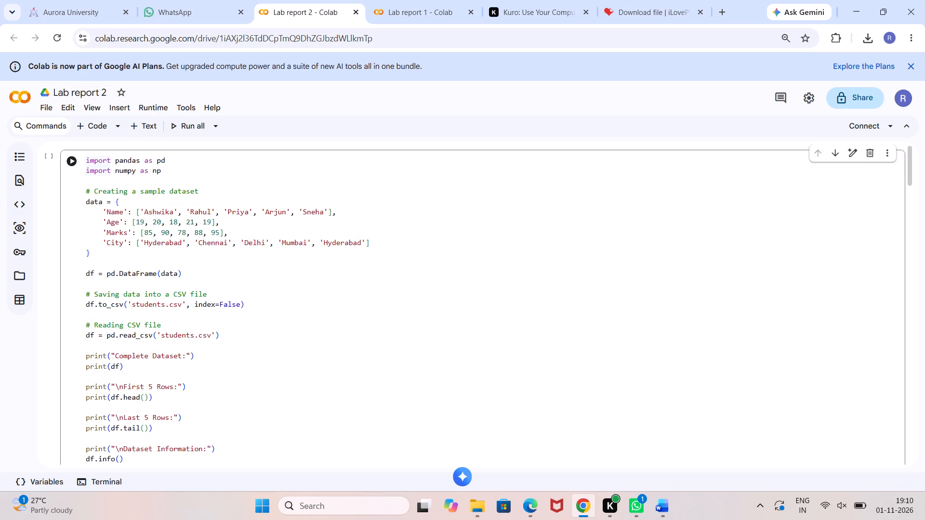
left_click(172, 213)
key("BackSpace")
key("BackSpace")
key("BackSpace")
key("BackSpace")
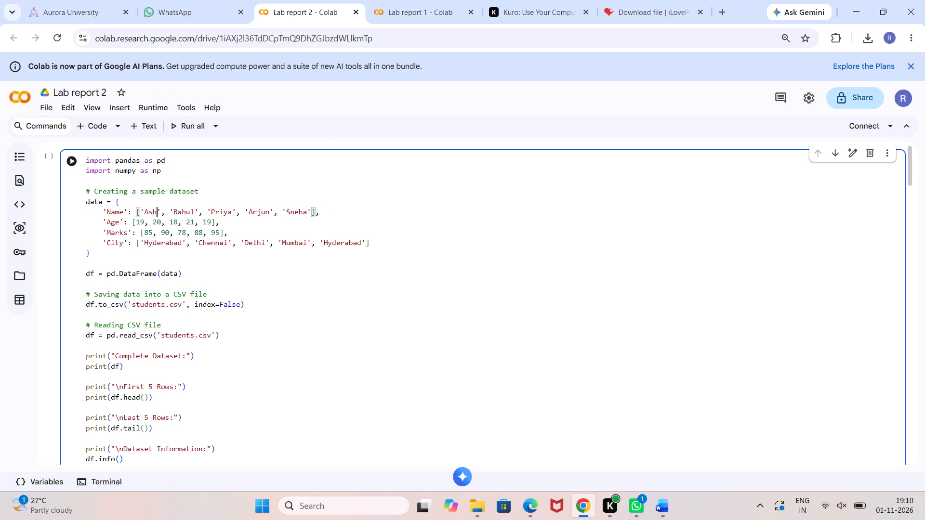
key("BackSpace")
key("BackSpace")
key("BackSpace")
type("Rithish")
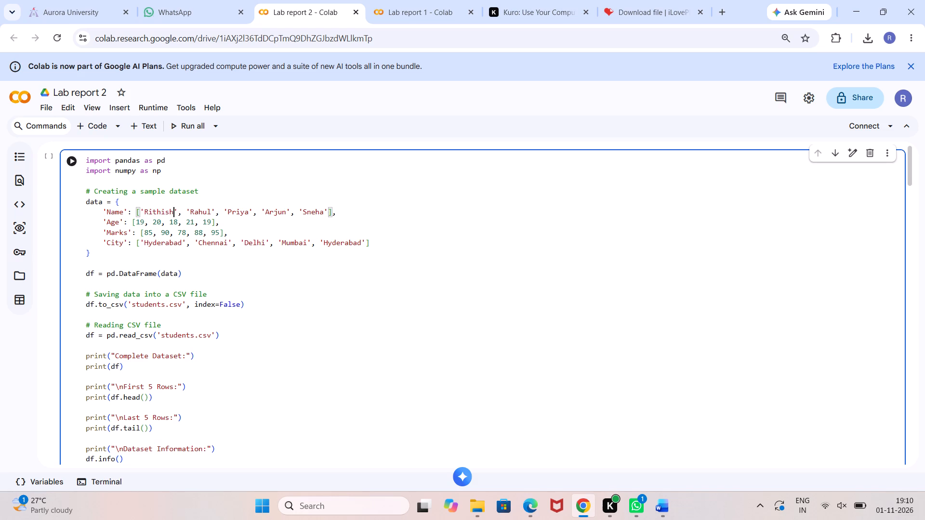
Run the first code cell with the edited dataset and check the name in its output.
scroll(232, 249, "down", 1)
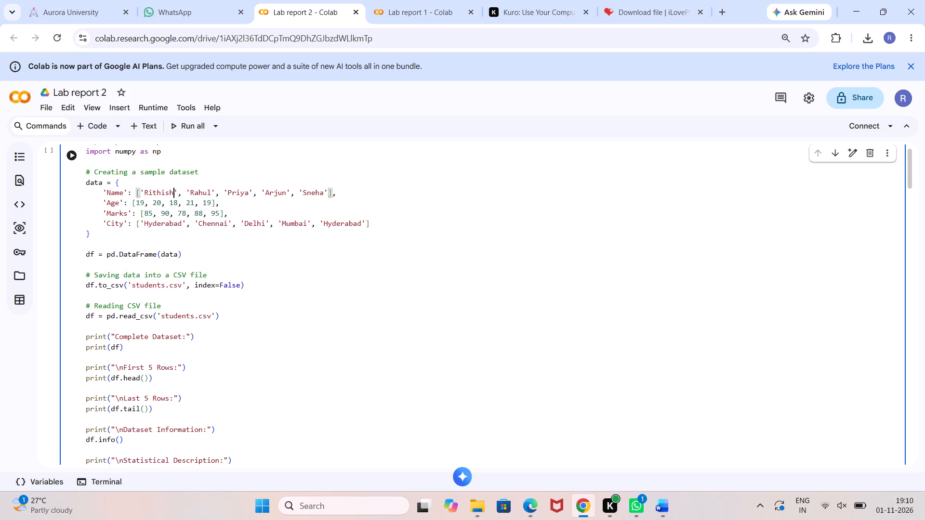
scroll(232, 249, "down", 2)
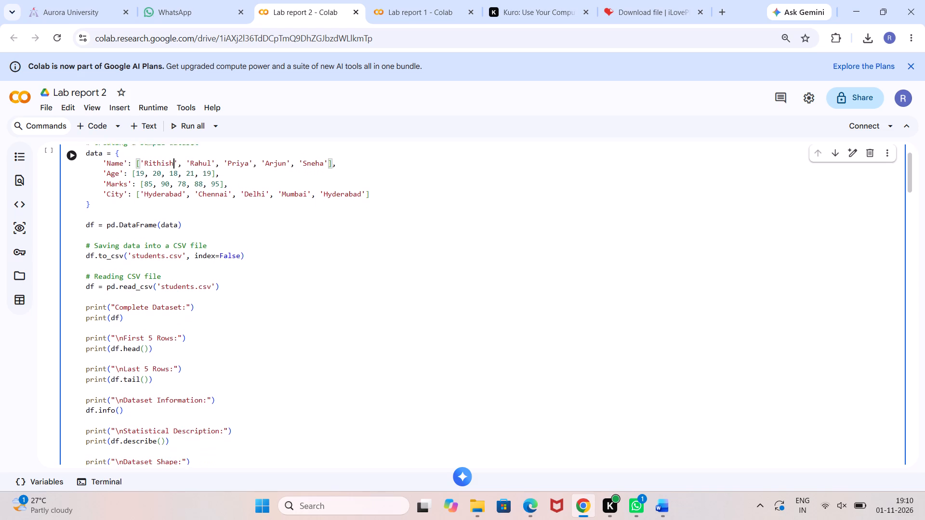
scroll(232, 249, "down", 2)
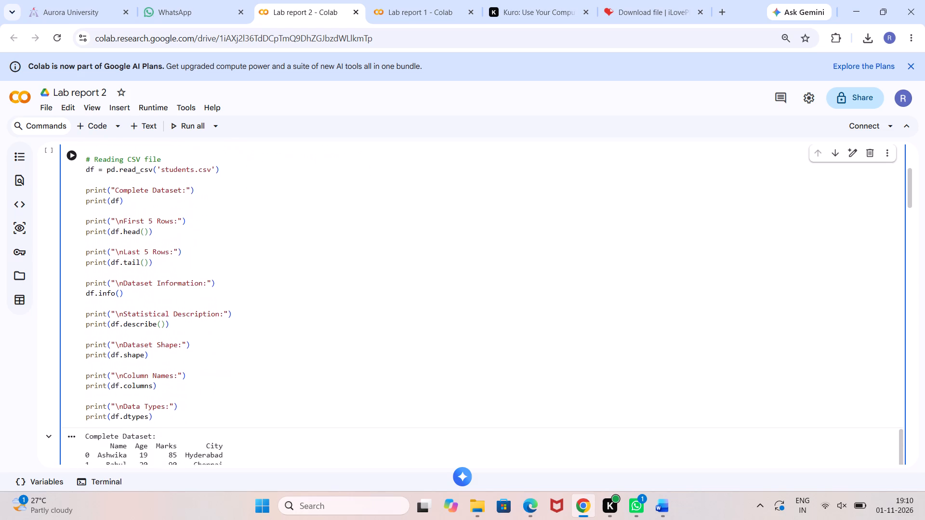
scroll(232, 249, "down", 1)
scroll(232, 249, "up", 2)
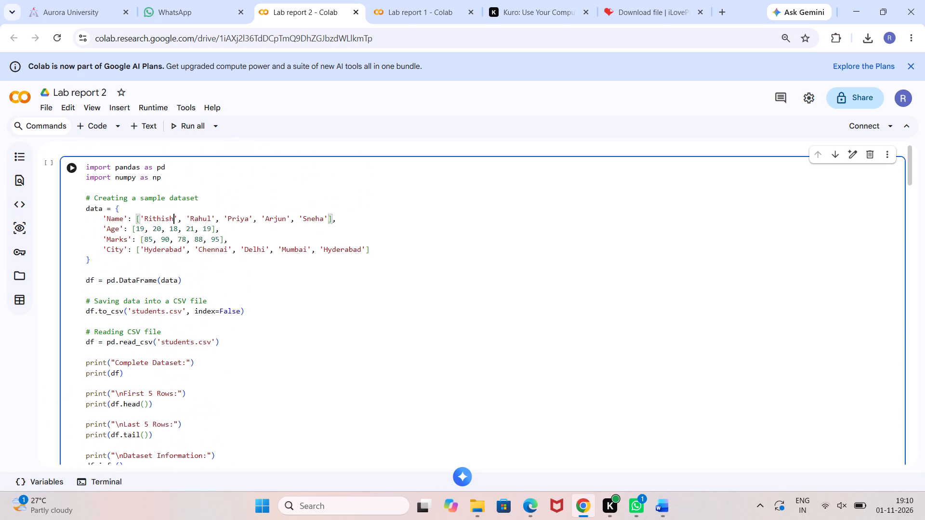
left_click(74, 166)
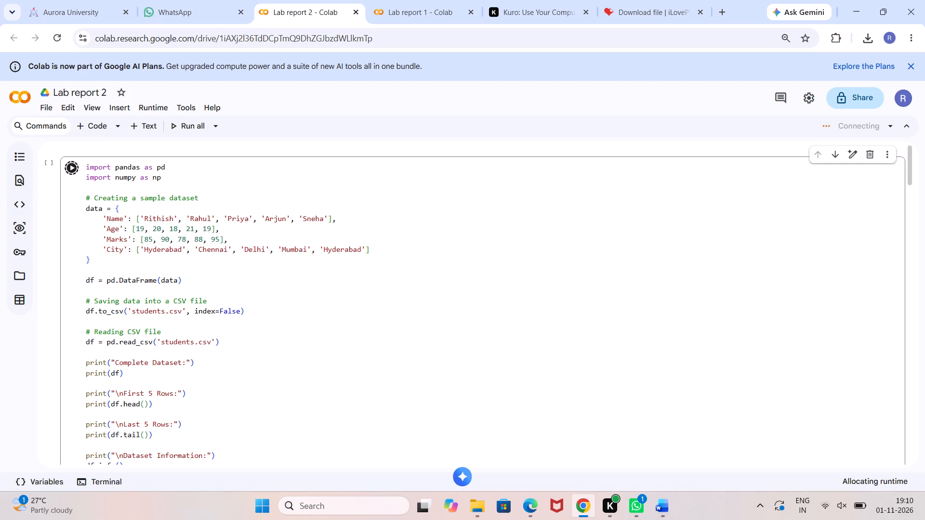
scroll(277, 334, "down", 4)
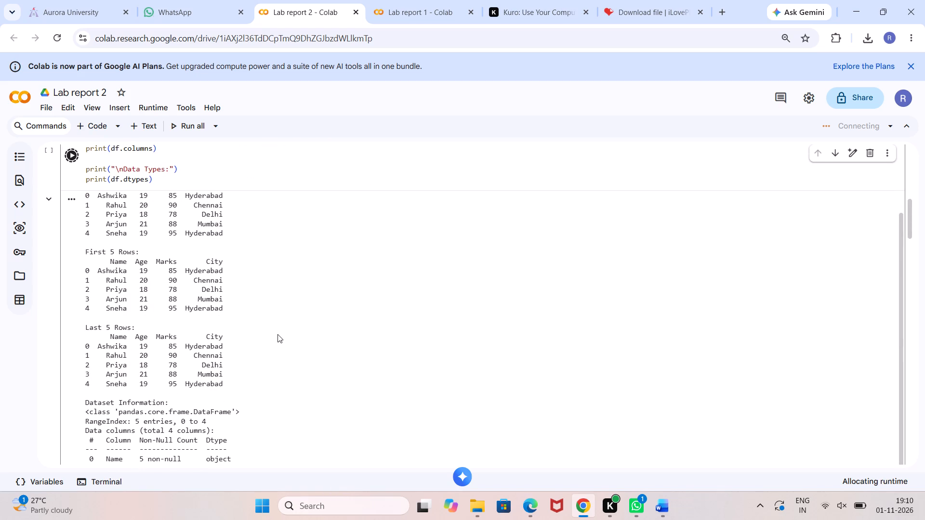
scroll(277, 334, "down", 2)
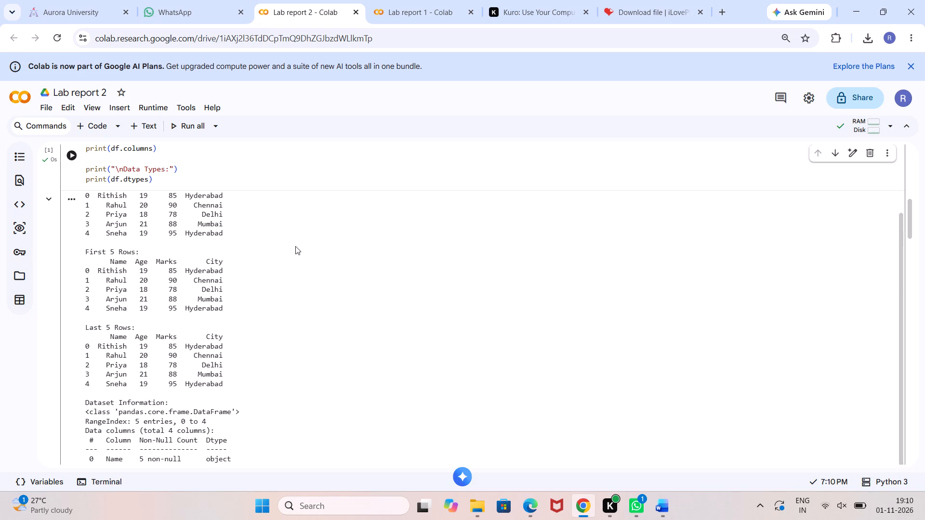
scroll(295, 246, "up", 6)
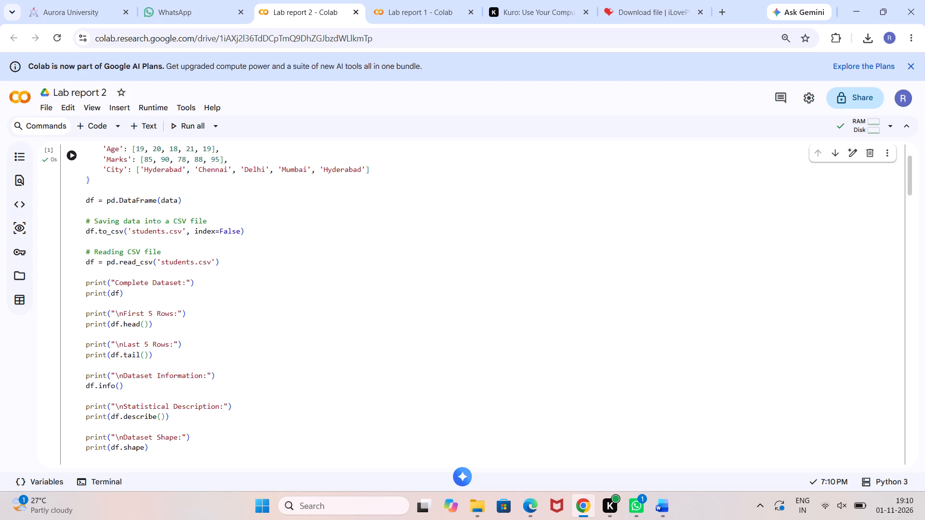
scroll(295, 246, "up", 4)
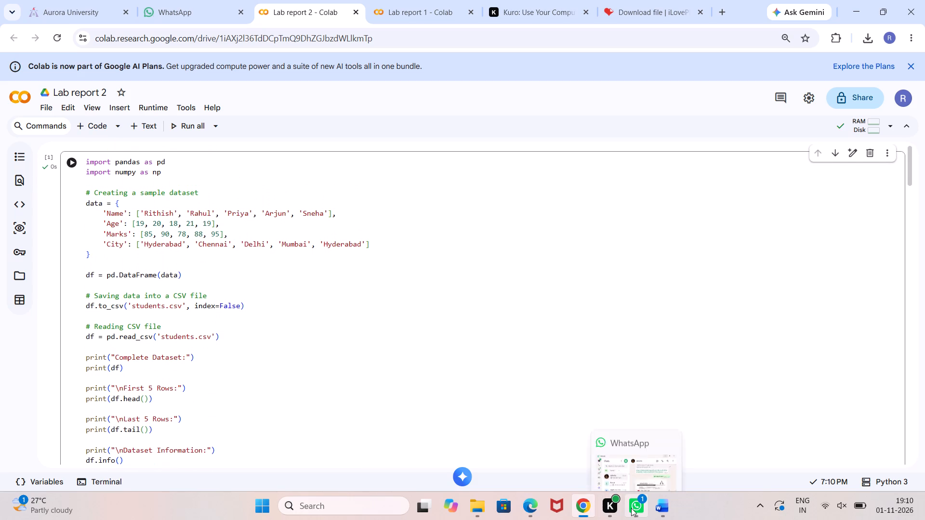
Switch to Word and look through the code screenshots, output screenshots and explanations in the FDS LAB 2 report.
left_click(671, 504)
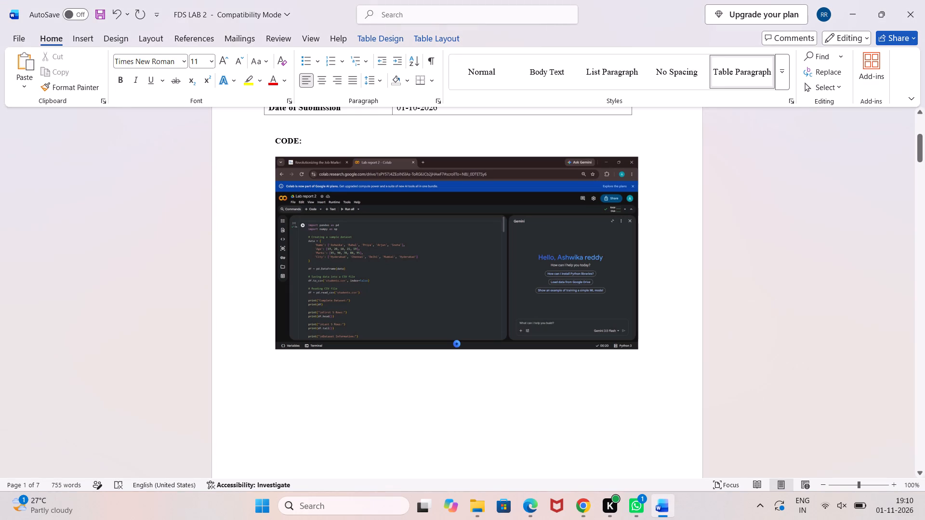
scroll(584, 388, "down", 2)
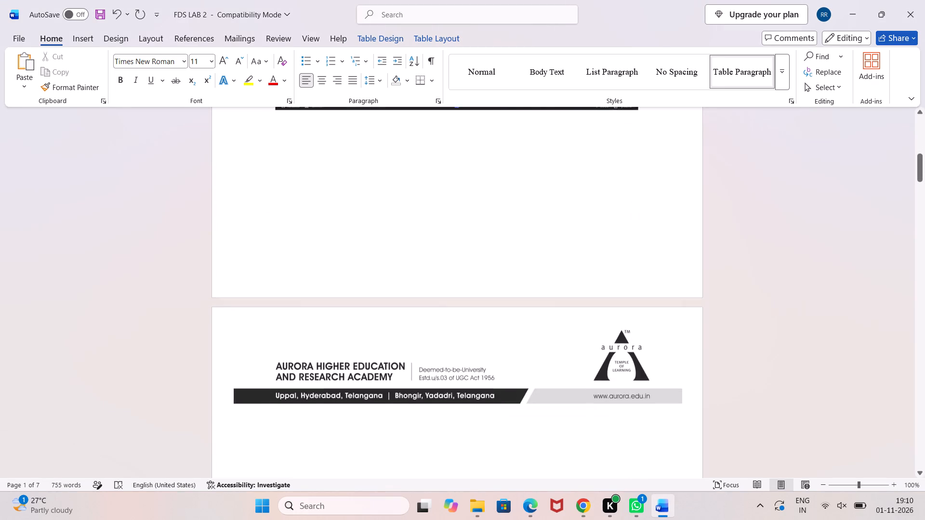
scroll(584, 388, "down", 2)
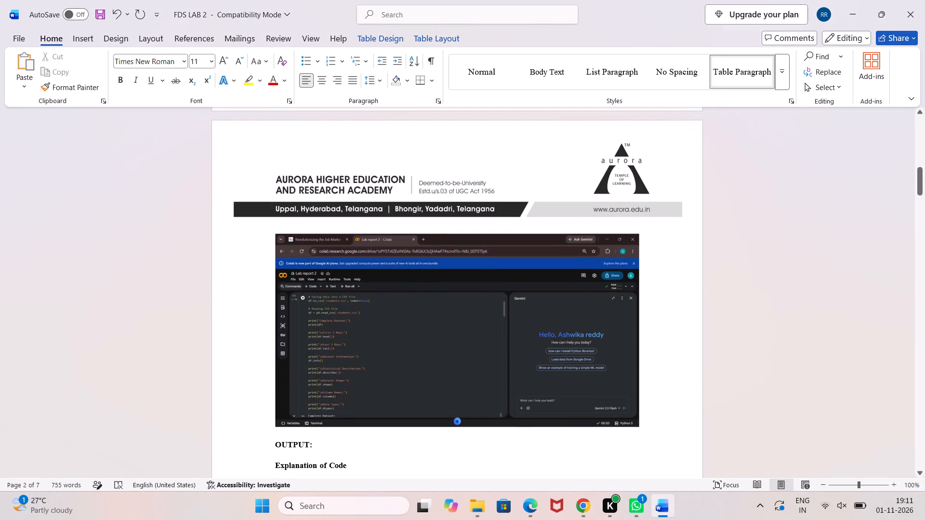
scroll(584, 388, "up", 2)
scroll(584, 388, "down", 1)
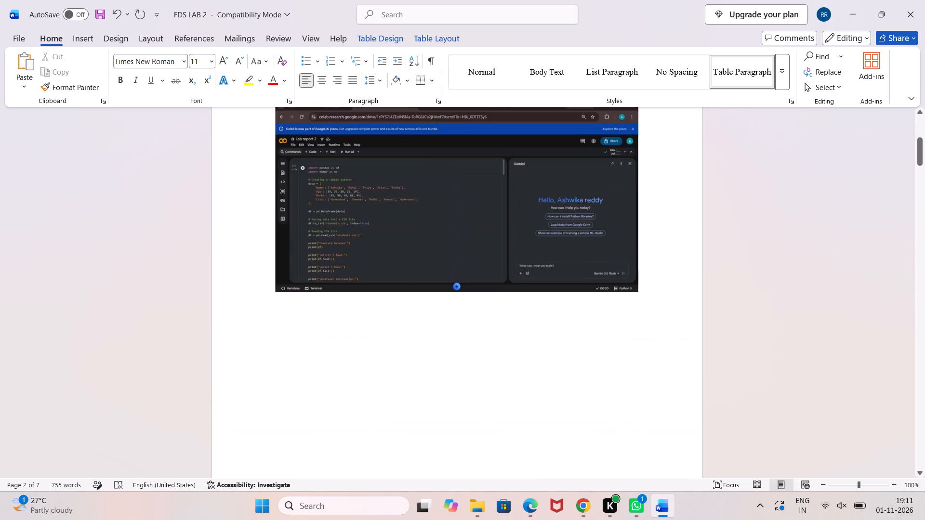
scroll(584, 388, "down", 2)
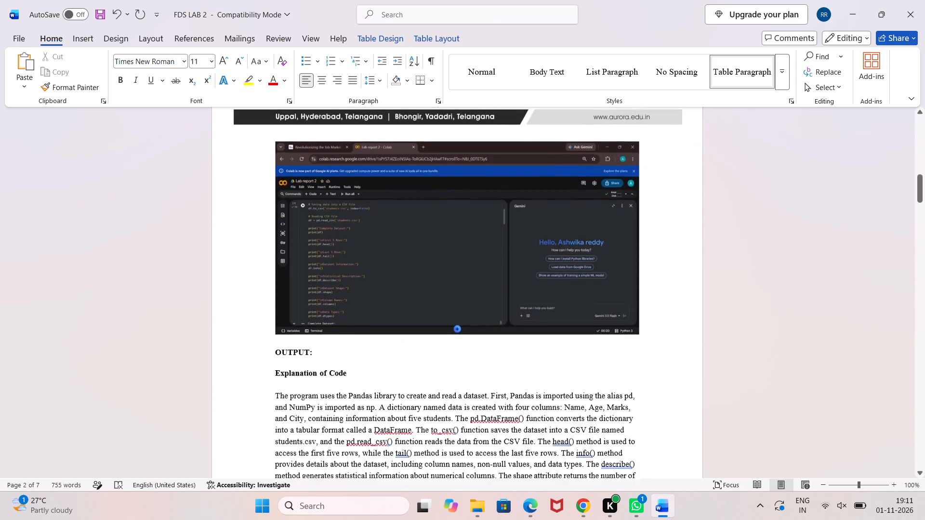
scroll(584, 388, "down", 3)
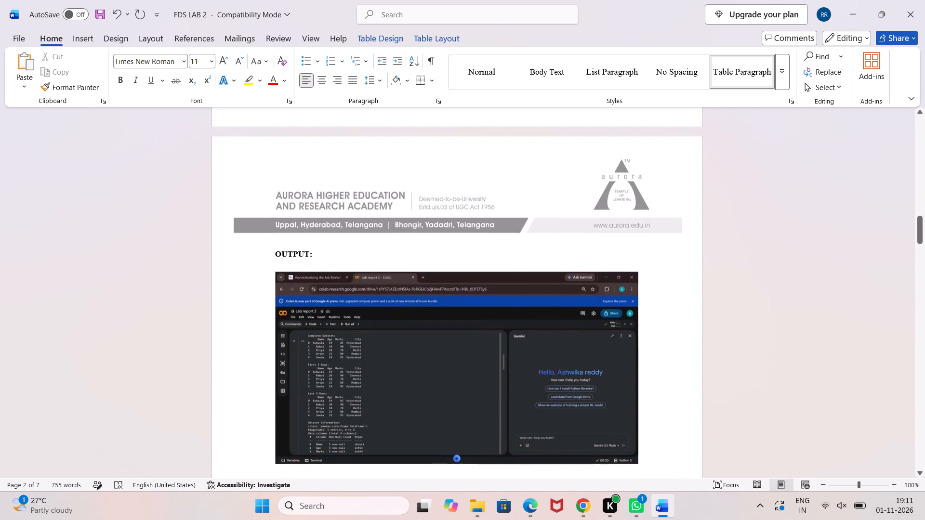
scroll(584, 388, "up", 3)
scroll(584, 388, "right", 1)
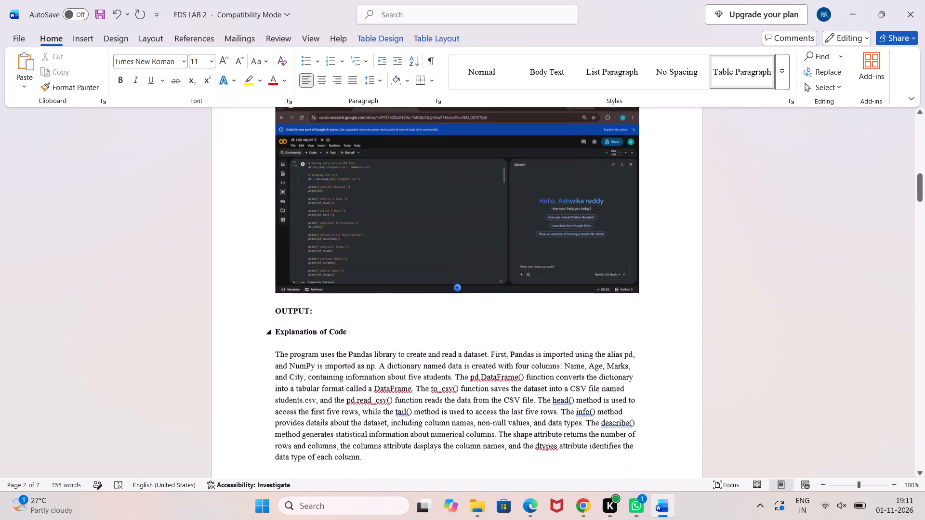
scroll(584, 388, "right", 1)
scroll(584, 388, "down", 1)
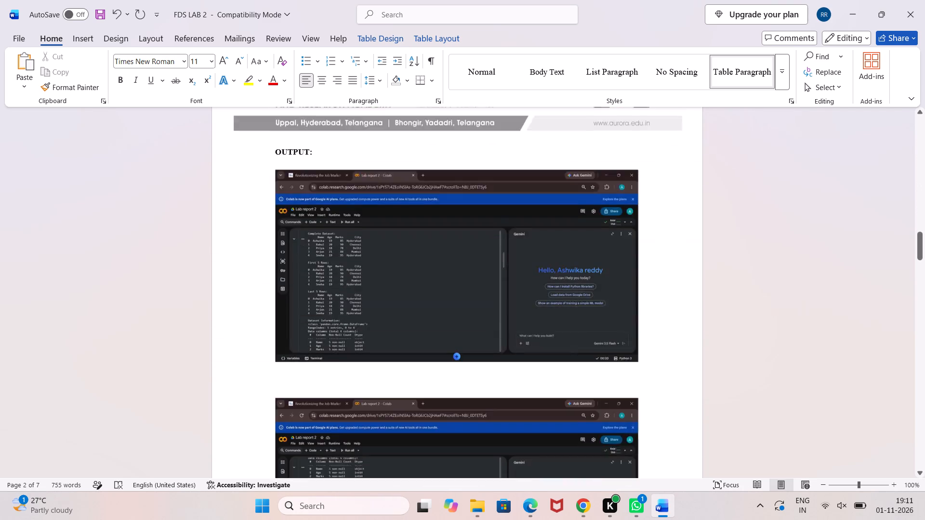
scroll(584, 388, "up", 2)
scroll(584, 388, "down", 1)
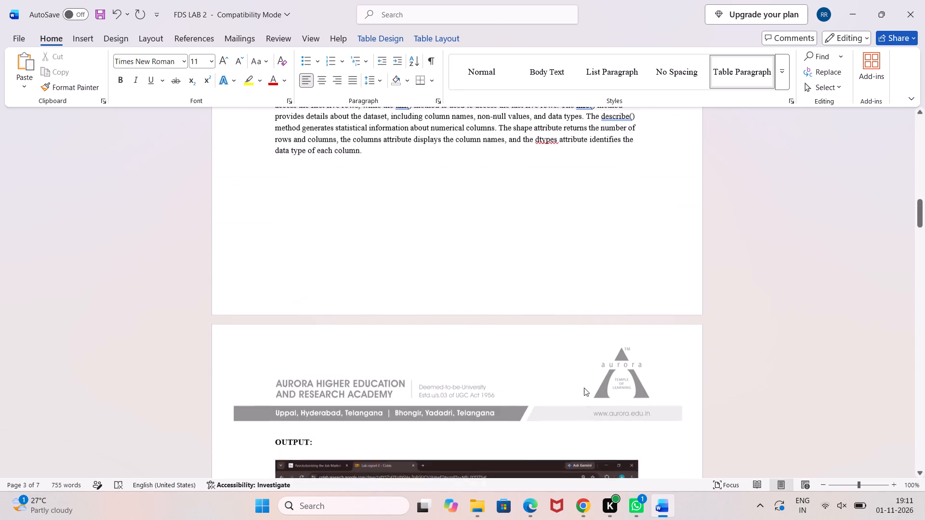
scroll(584, 388, "down", 2)
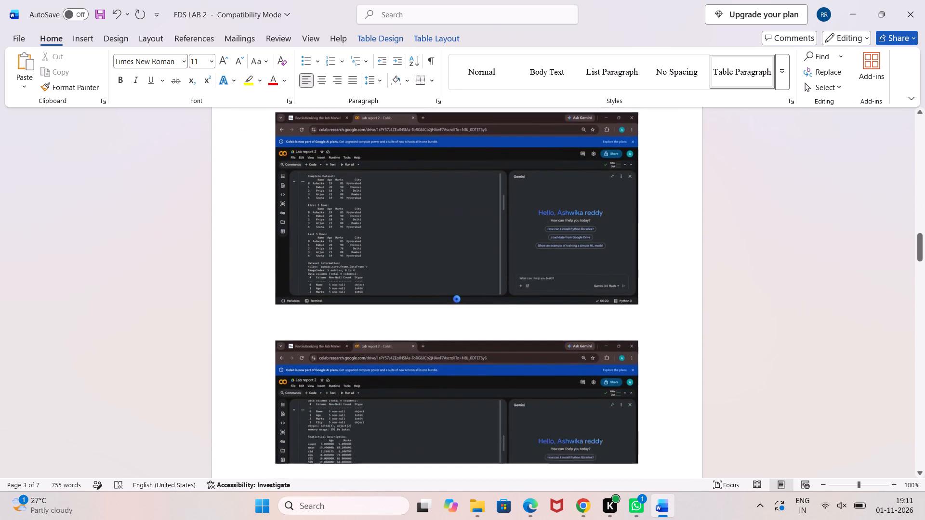
scroll(584, 388, "down", 3)
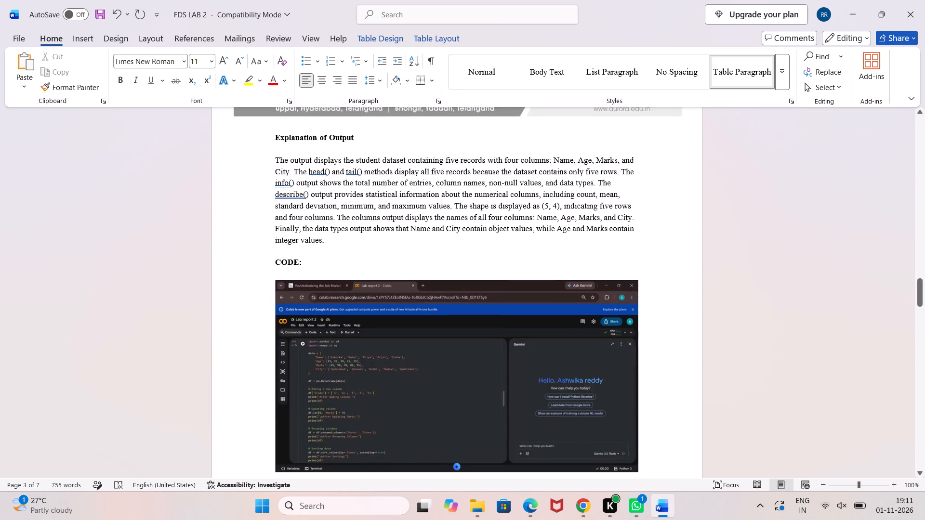
scroll(584, 388, "down", 3)
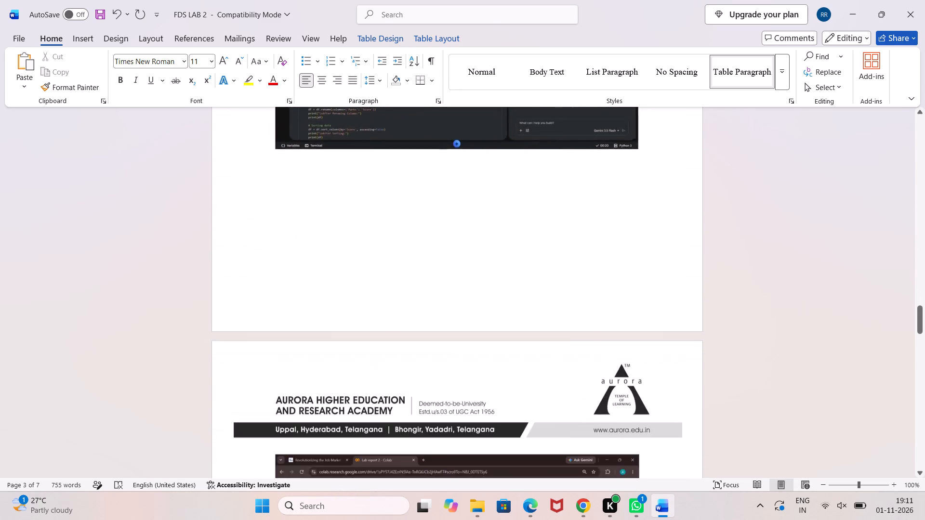
scroll(584, 388, "down", 4)
scroll(584, 388, "up", 3)
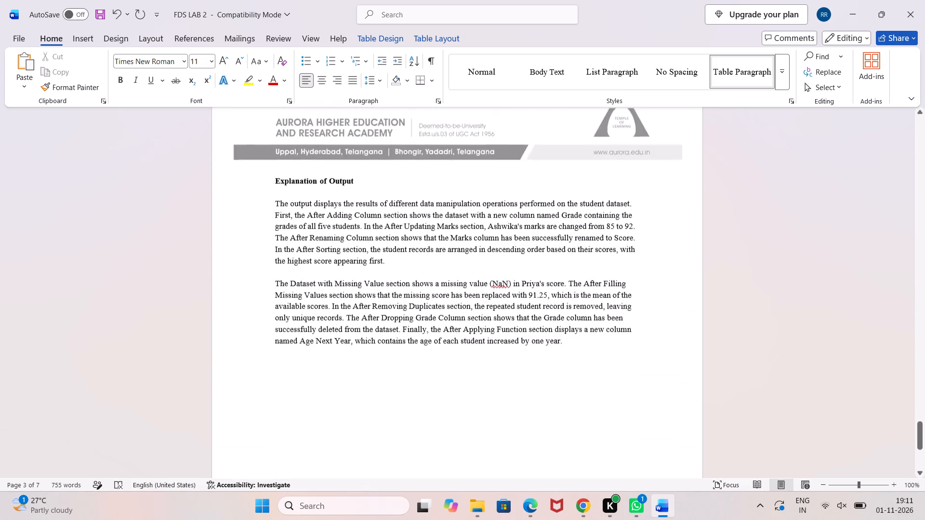
Review the student details table, the first code screenshots, their explanation and the first output screenshot in the FDS LAB 2 report.
scroll(584, 388, "up", 6)
scroll(584, 388, "down", 1)
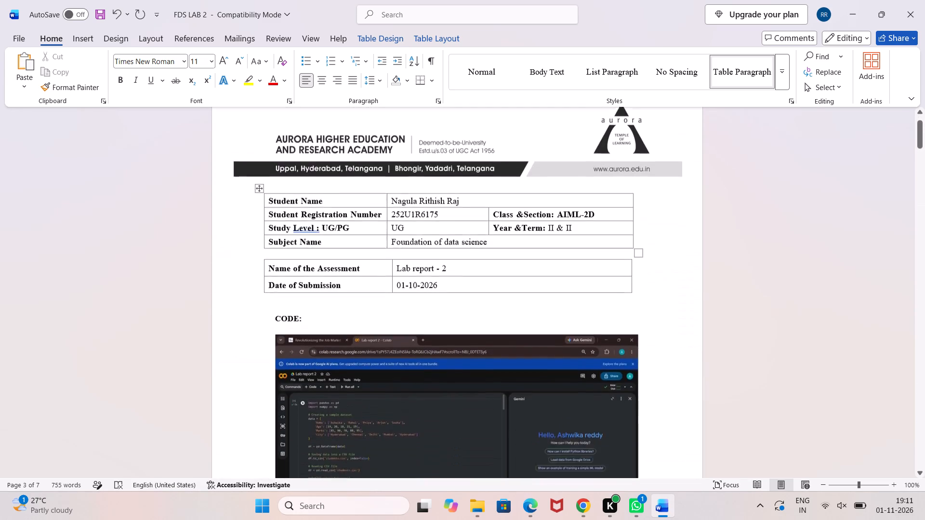
scroll(584, 388, "down", 1)
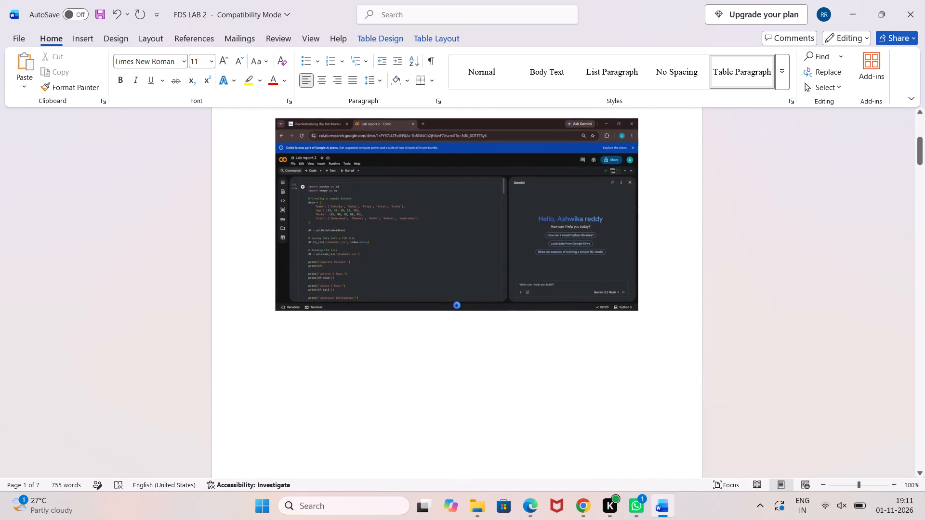
scroll(584, 388, "down", 4)
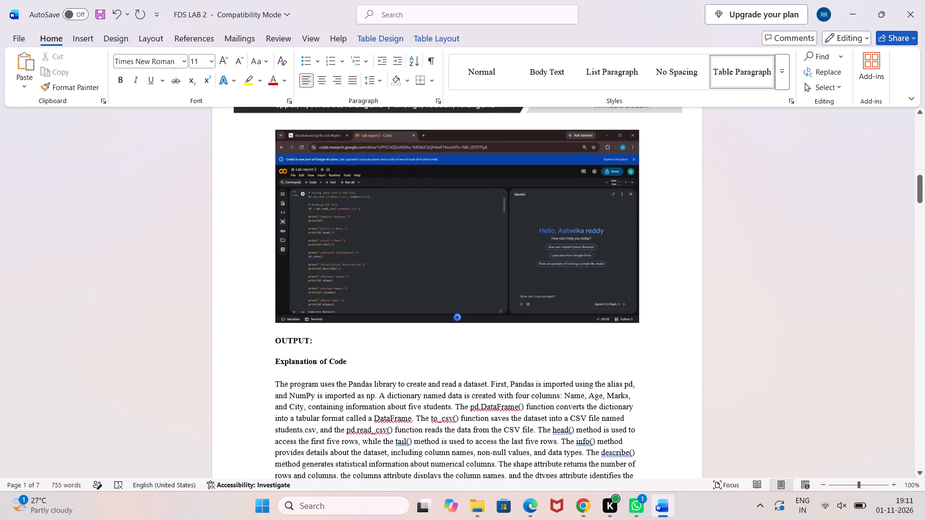
scroll(584, 388, "down", 1)
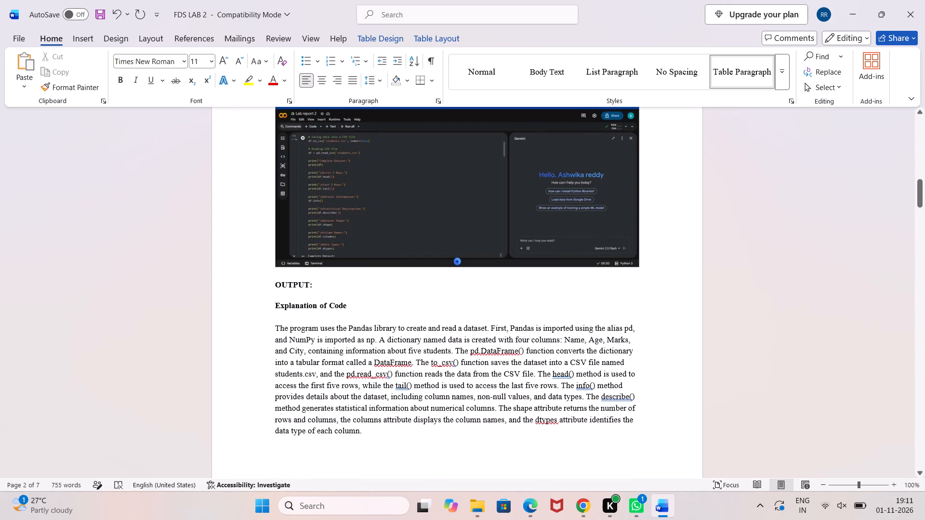
scroll(584, 388, "down", 3)
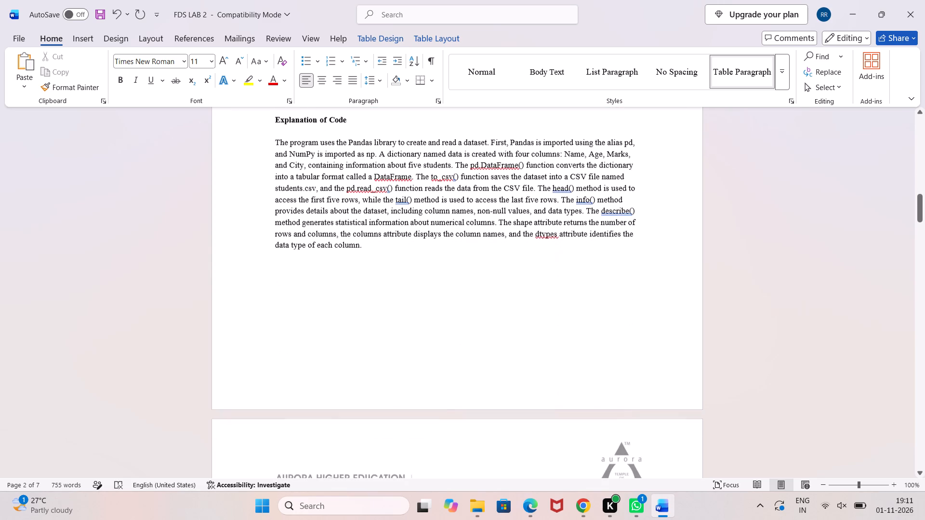
scroll(584, 388, "down", 1)
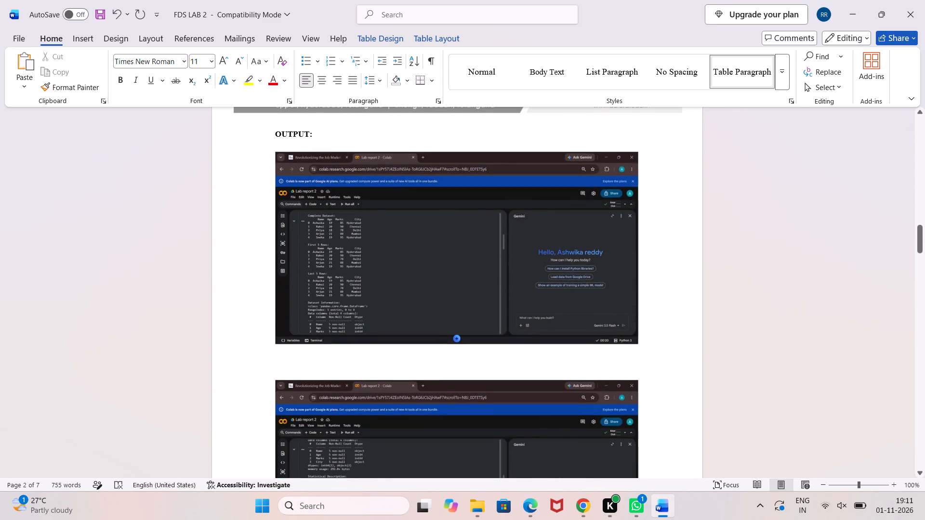
scroll(584, 388, "up", 5)
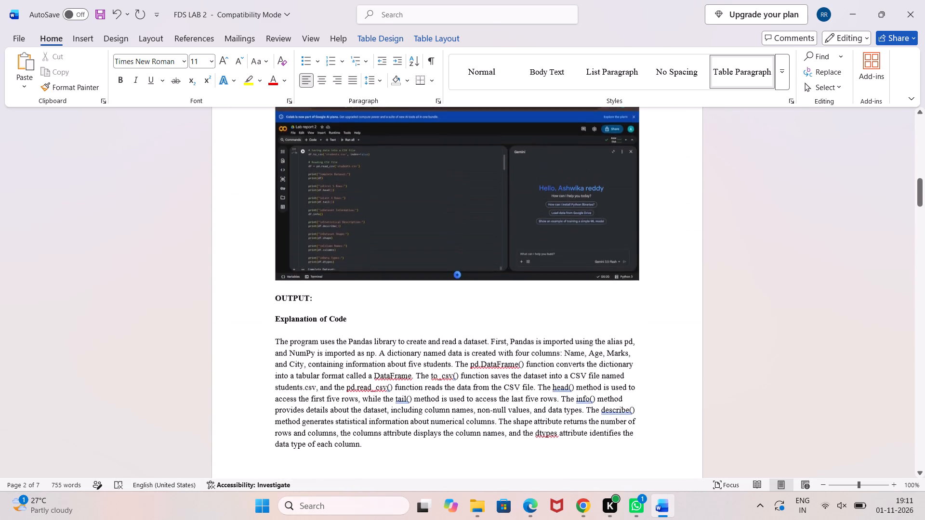
scroll(584, 388, "up", 5)
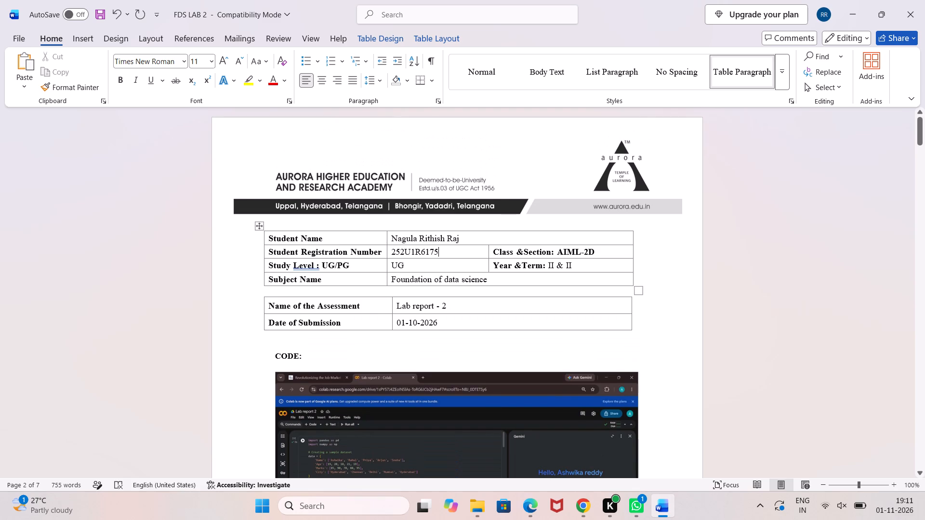
scroll(584, 388, "down", 2)
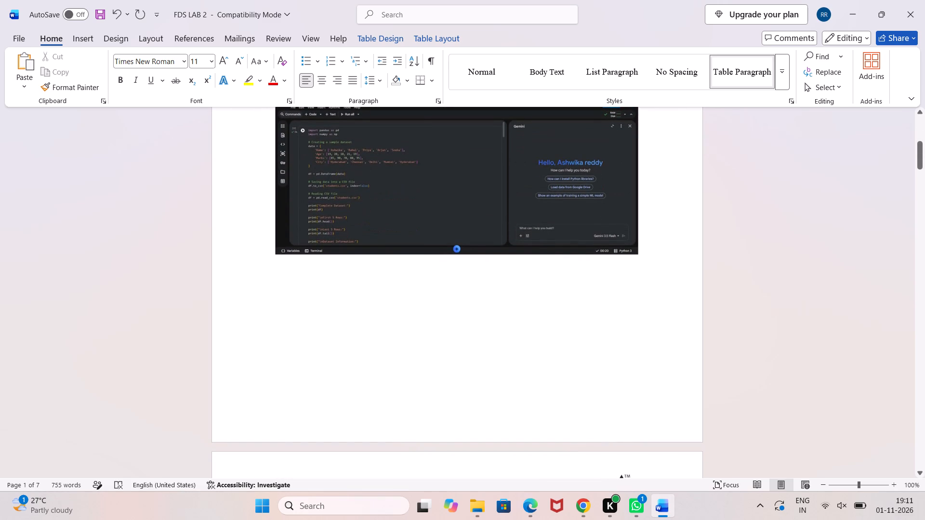
scroll(584, 388, "down", 2)
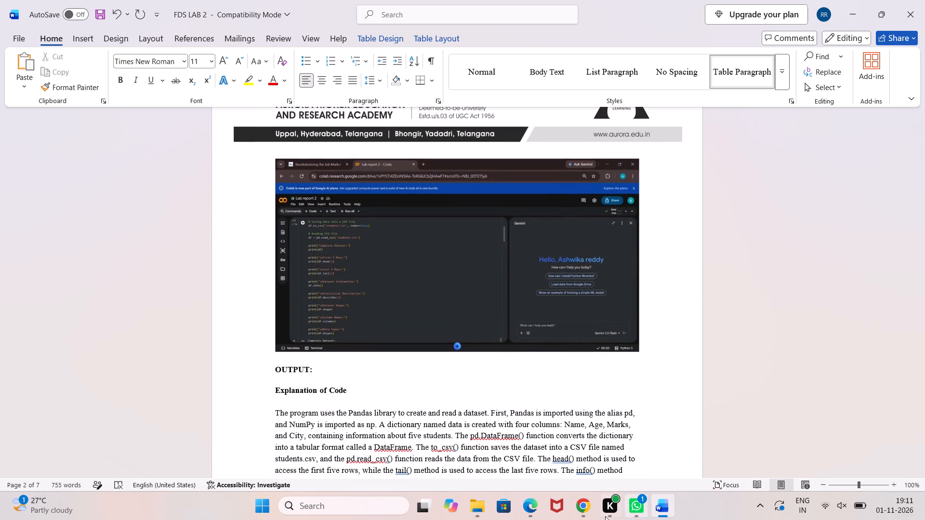
Switch to the Lab report 2 notebook in Chrome and compare its first code cell with the first two code screenshots in the Word report.
left_click(582, 505)
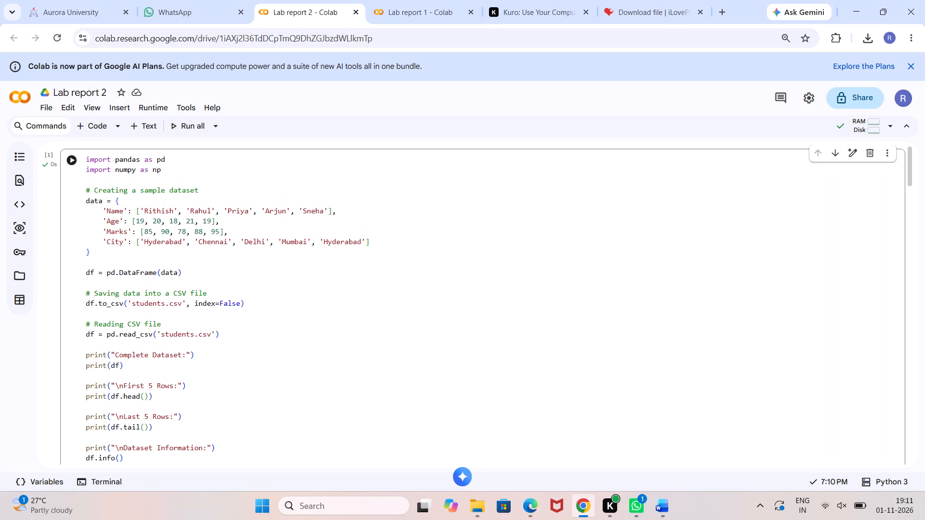
left_click(667, 504)
scroll(596, 381, "up", 2)
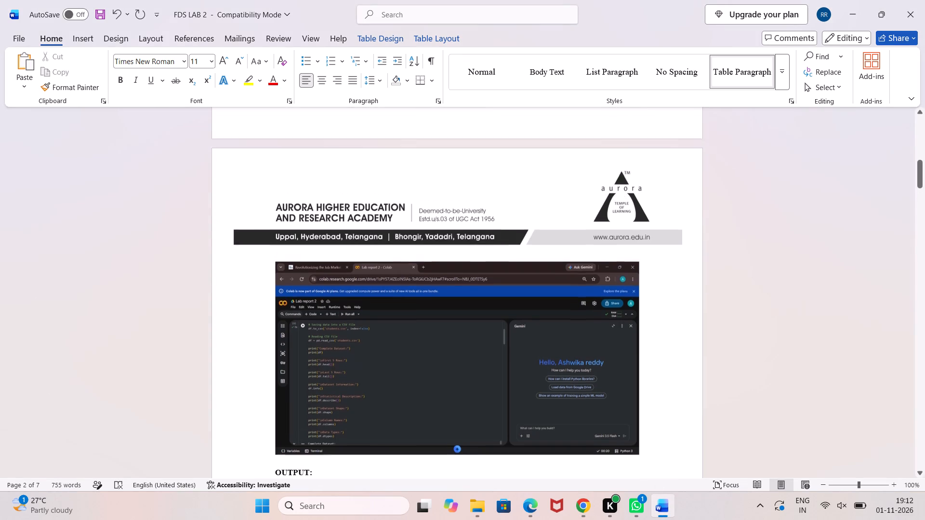
scroll(596, 381, "up", 2)
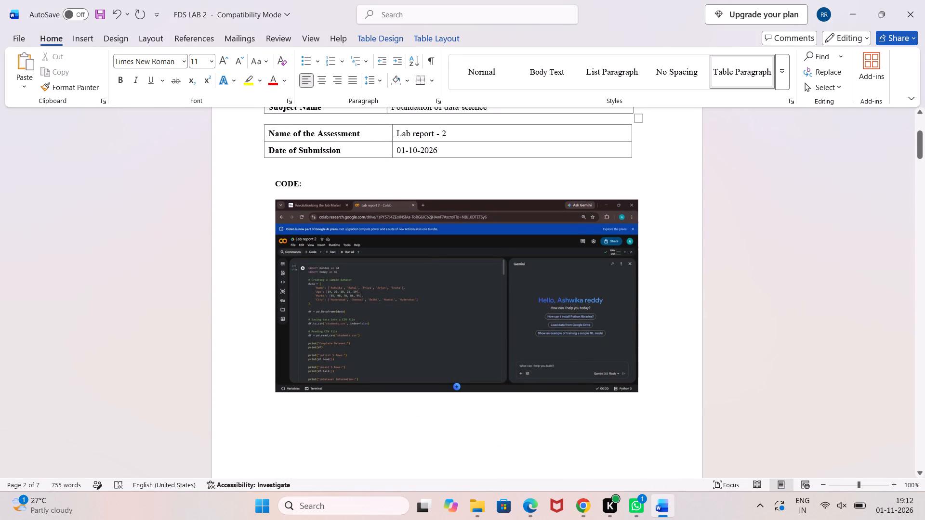
scroll(596, 381, "down", 2)
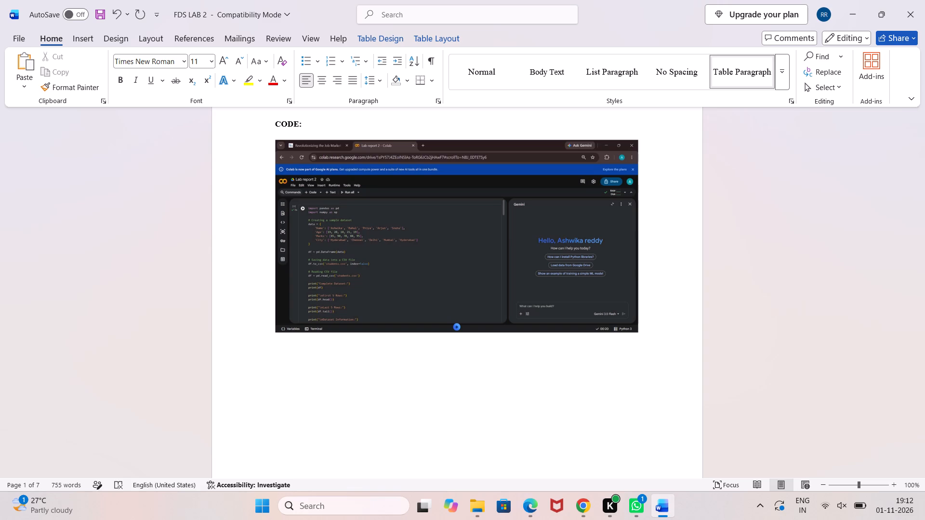
scroll(596, 381, "down", 2)
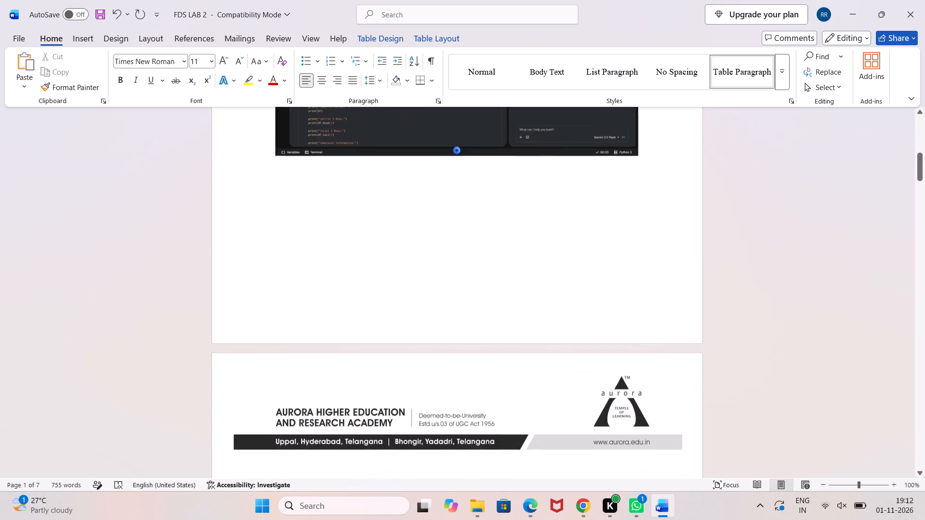
scroll(596, 381, "down", 1)
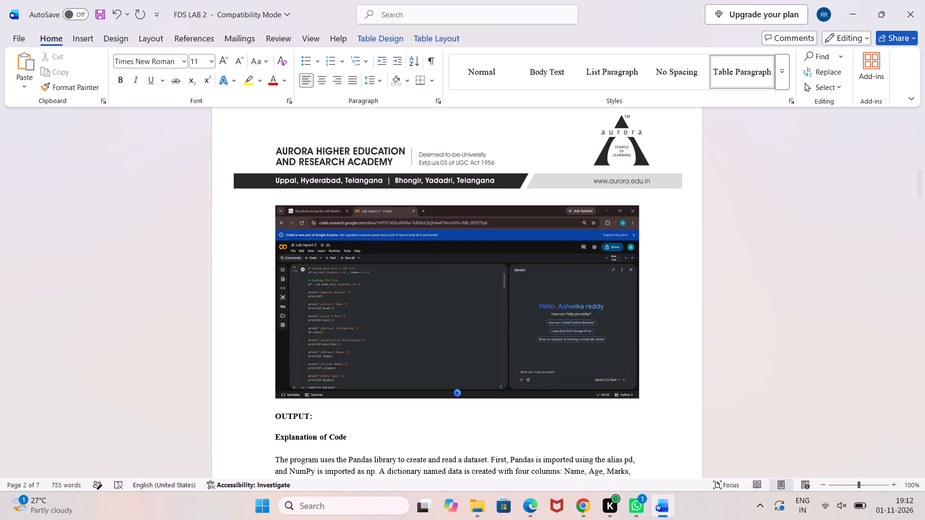
scroll(596, 381, "up", 3)
scroll(596, 381, "down", 1)
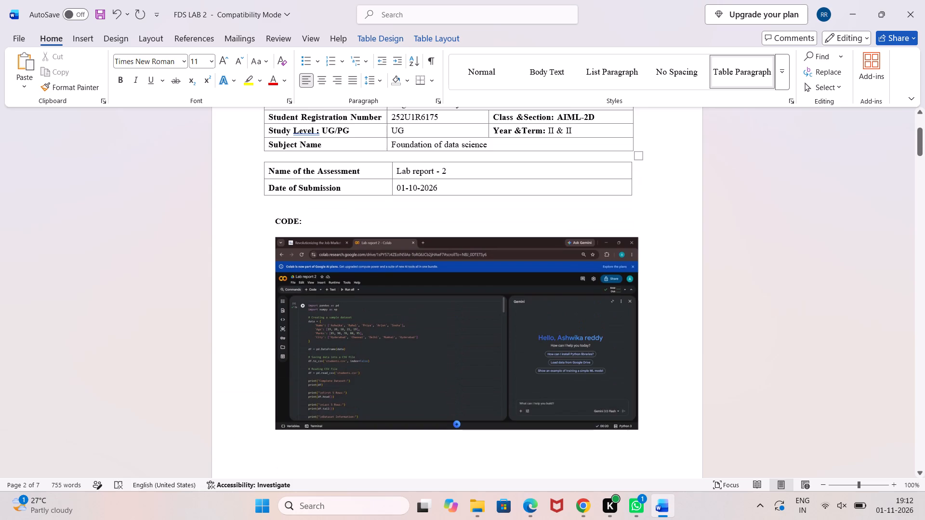
scroll(596, 381, "down", 1)
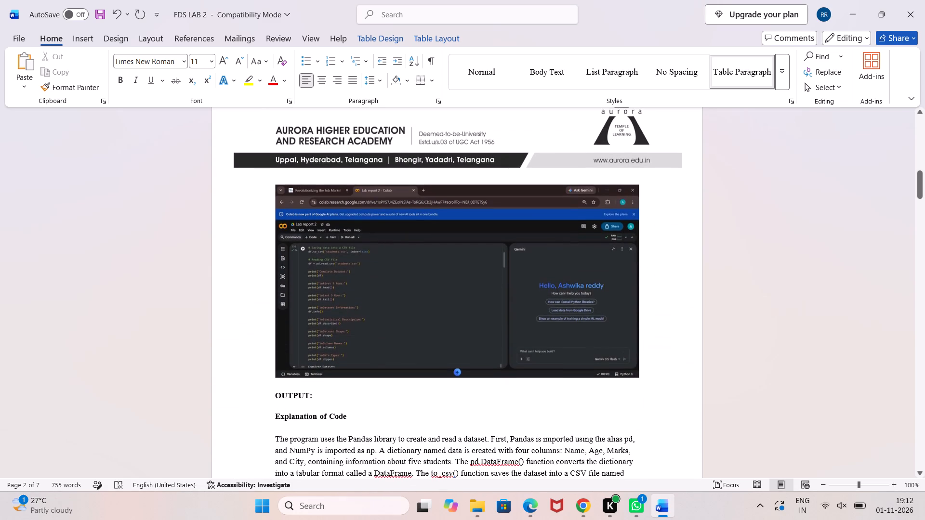
Examine the first code explanation and the two dataset output screenshots on the report's third page.
scroll(596, 381, "down", 3)
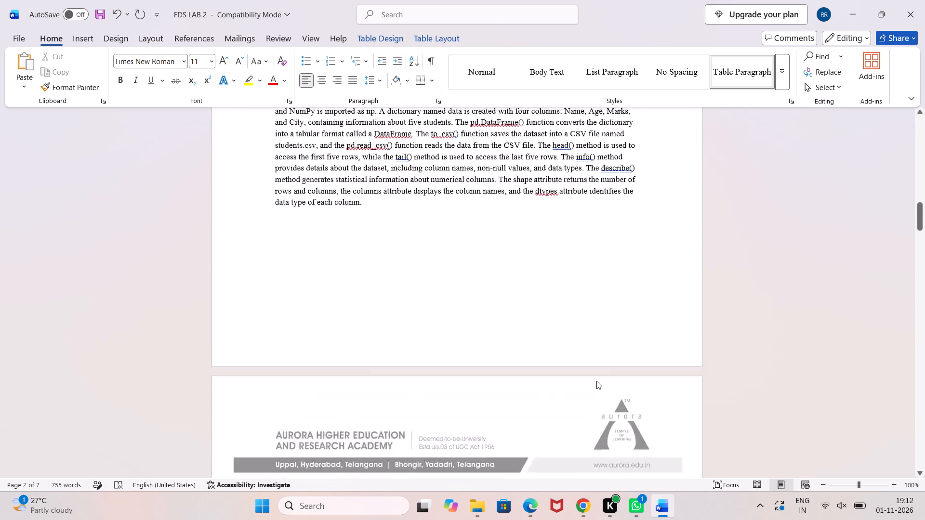
scroll(596, 381, "down", 2)
scroll(596, 381, "up", 1)
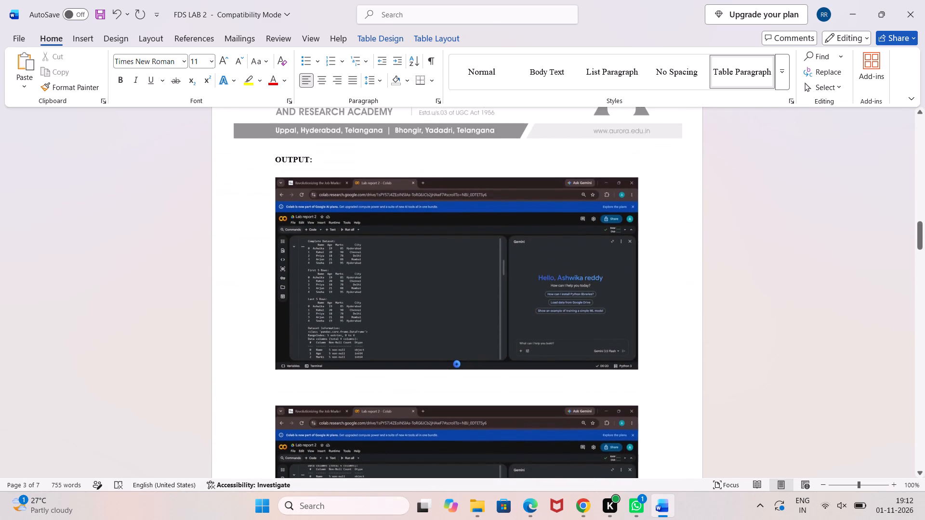
scroll(596, 381, "up", 2)
scroll(596, 381, "down", 1)
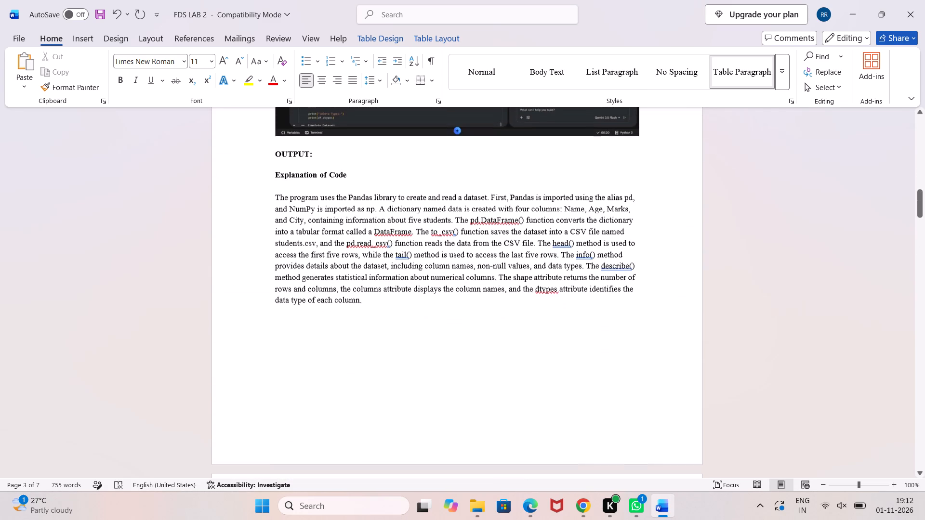
scroll(596, 381, "down", 1)
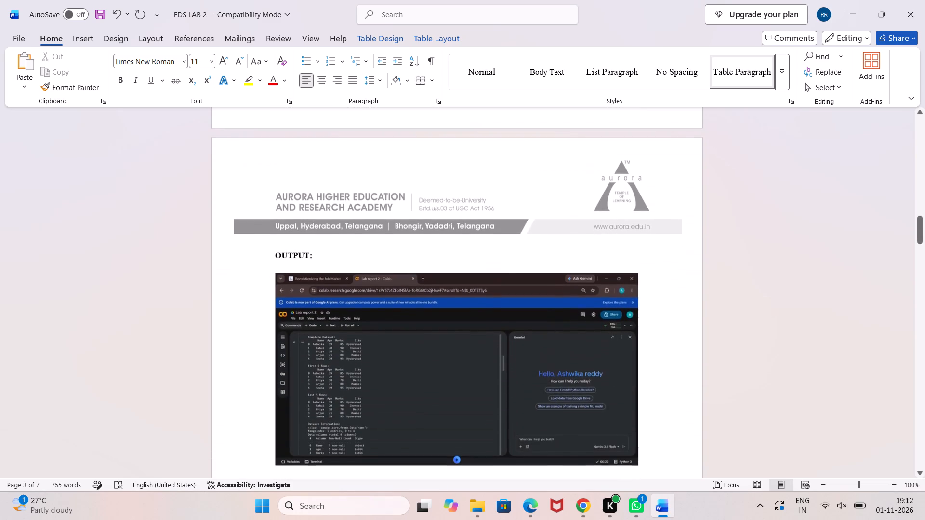
scroll(596, 381, "down", 1)
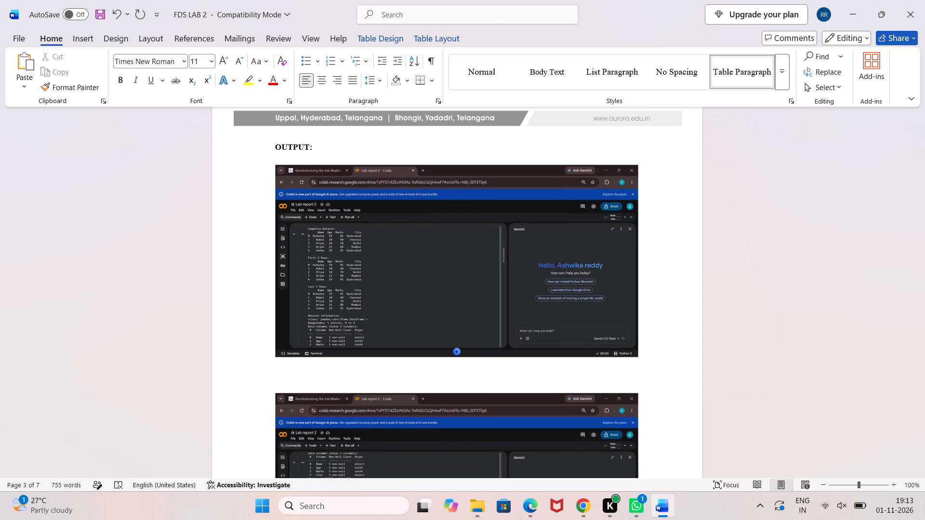
left_click(596, 381)
scroll(596, 381, "down", 1)
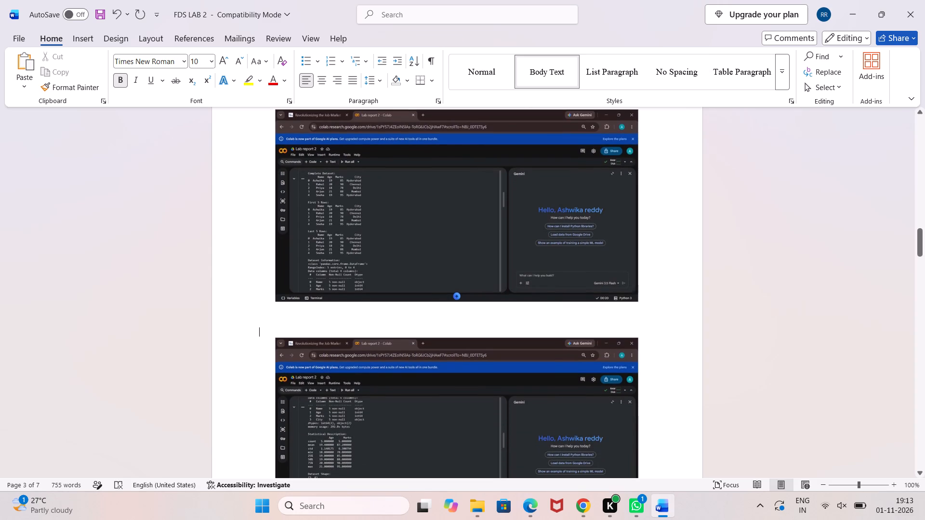
scroll(596, 381, "right", 1)
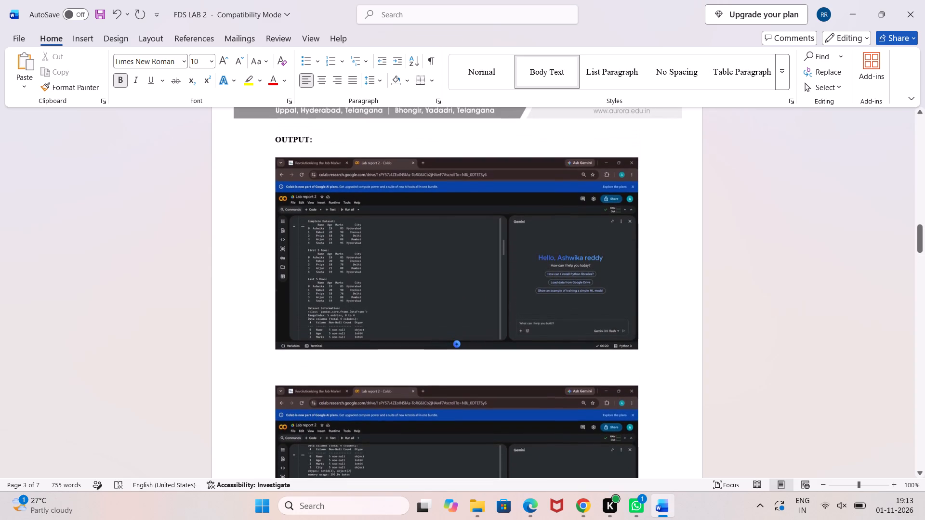
scroll(596, 381, "right", 3)
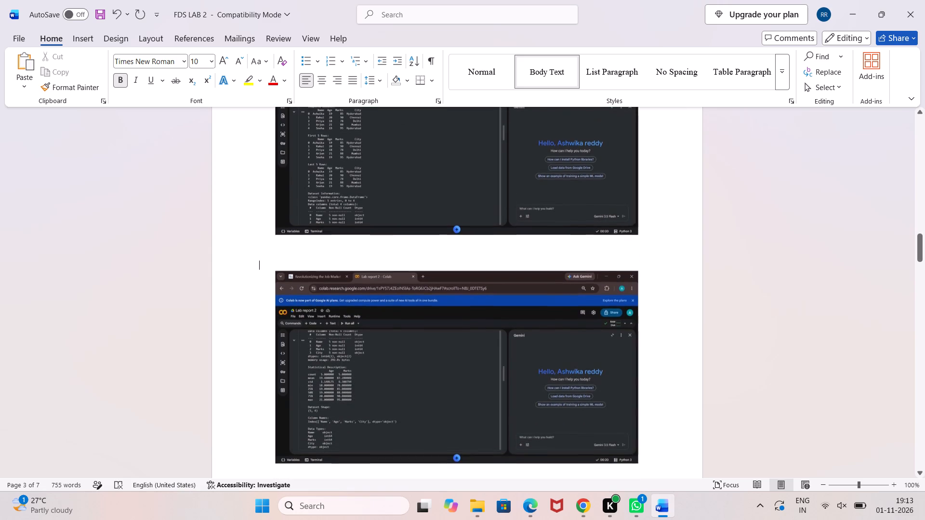
Examine the report's second code section, including its data manipulation code screenshots, output screenshots and explanations.
scroll(596, 381, "down", 5)
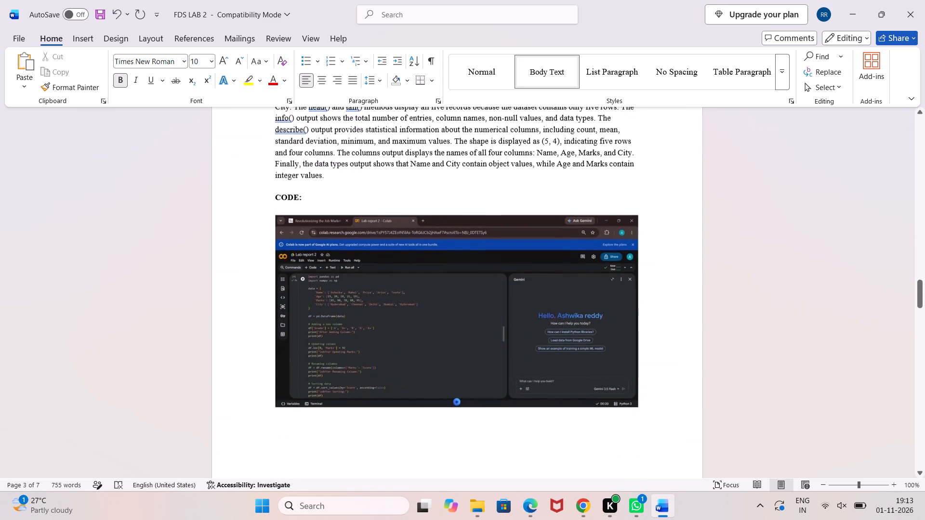
scroll(596, 381, "down", 3)
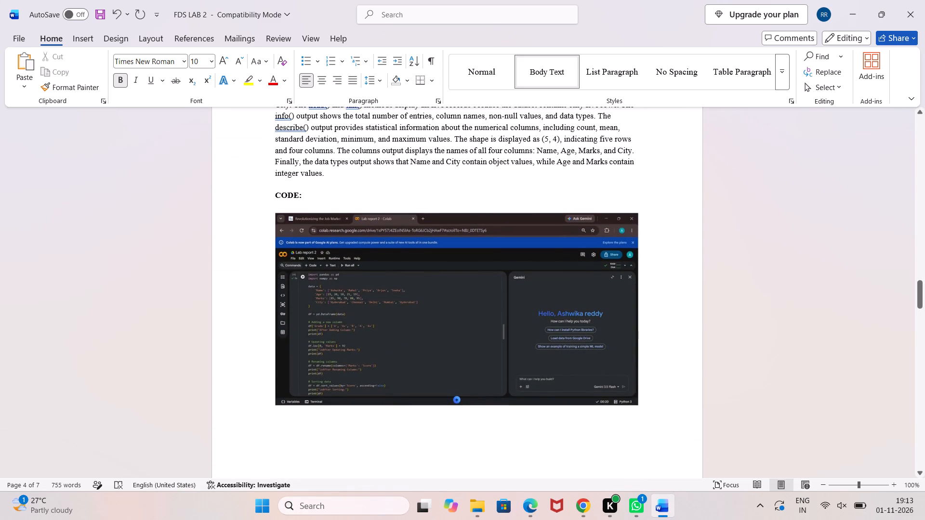
scroll(596, 381, "down", 1)
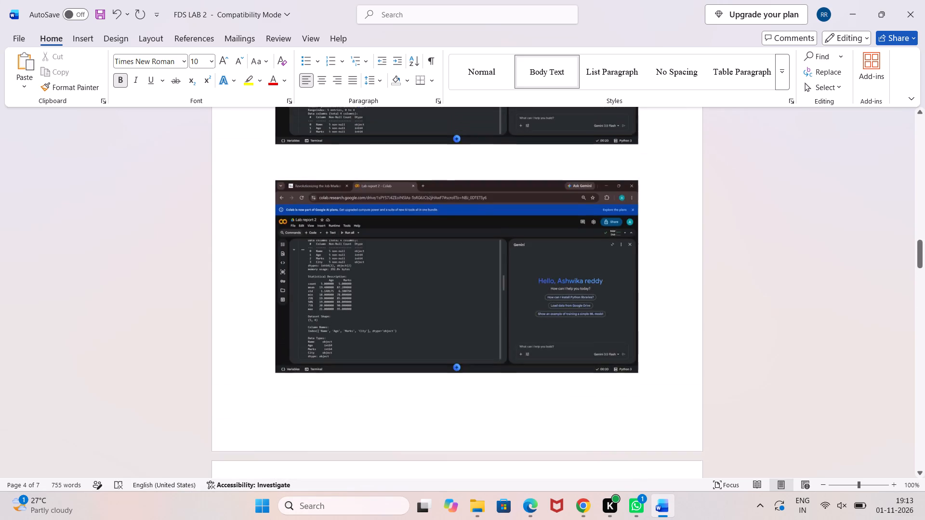
scroll(596, 381, "down", 1)
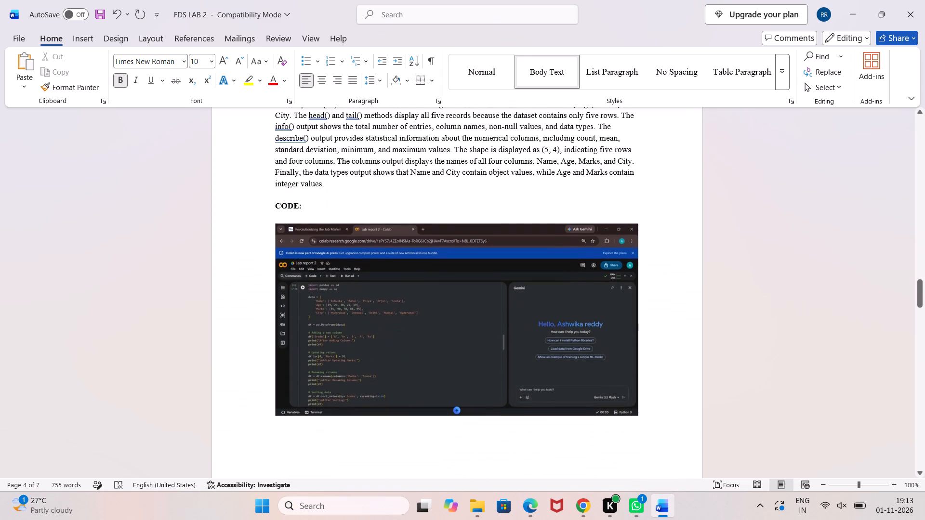
scroll(596, 381, "down", 3)
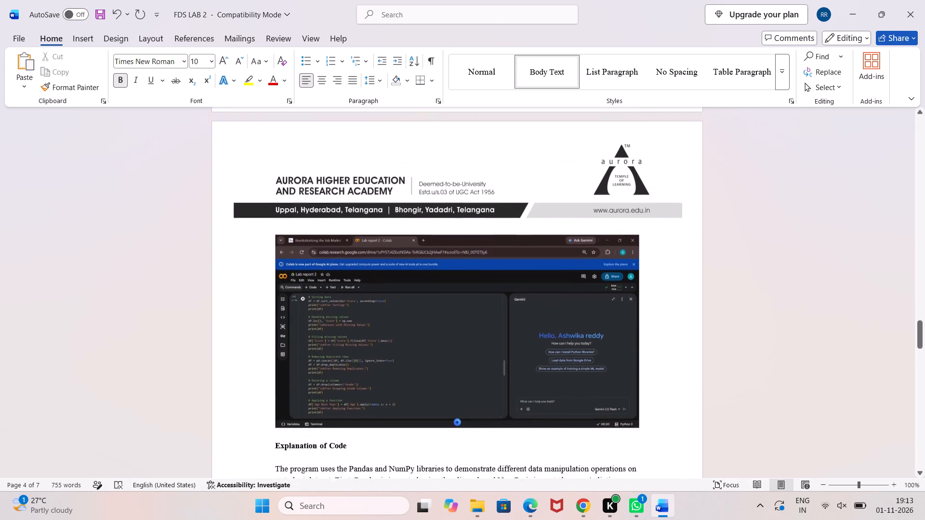
scroll(596, 381, "down", 5)
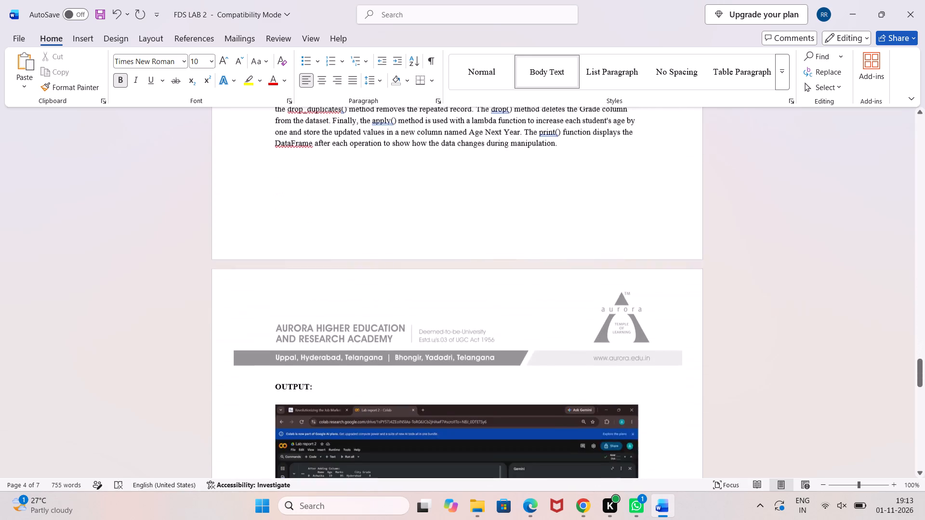
scroll(596, 381, "down", 4)
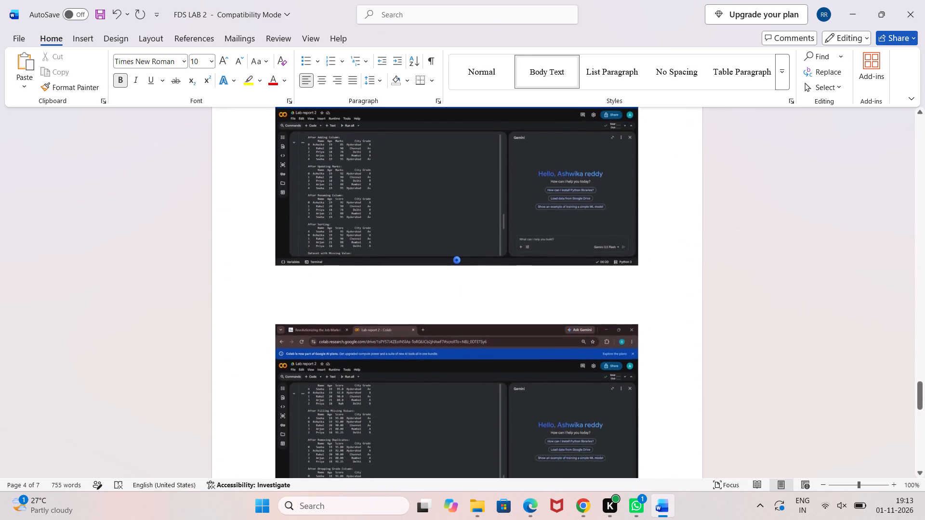
scroll(596, 381, "down", 4)
scroll(596, 381, "up", 2)
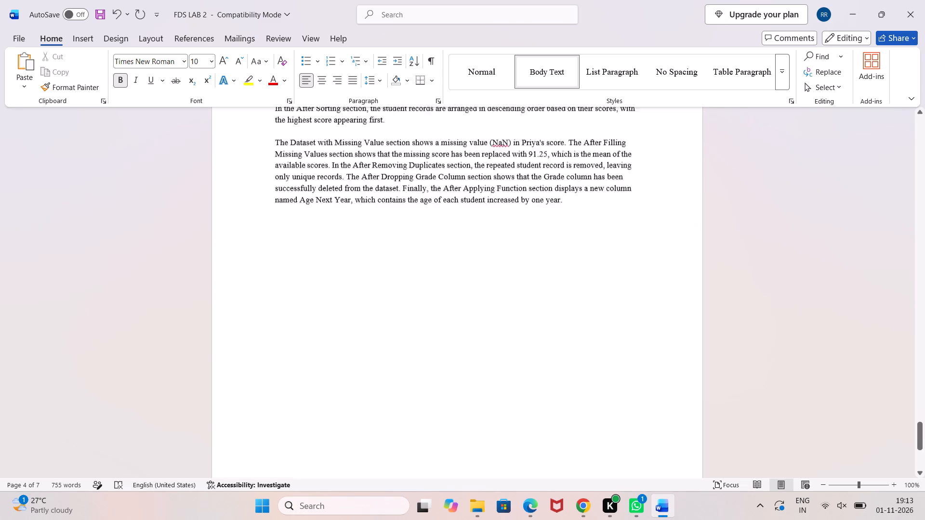
scroll(596, 381, "up", 7)
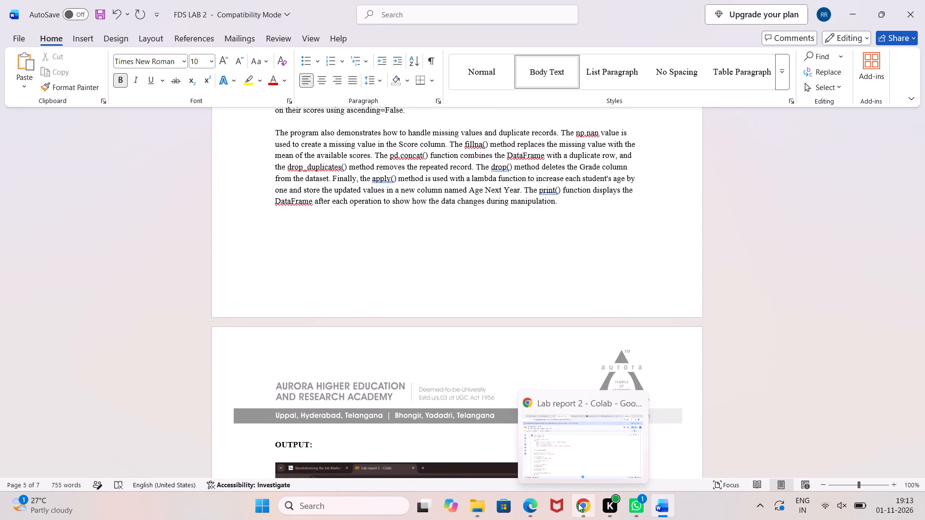
Switch to the Lab report 2 notebook in Chrome and look through both code cells and their outputs.
left_click(583, 507)
scroll(502, 368, "down", 2)
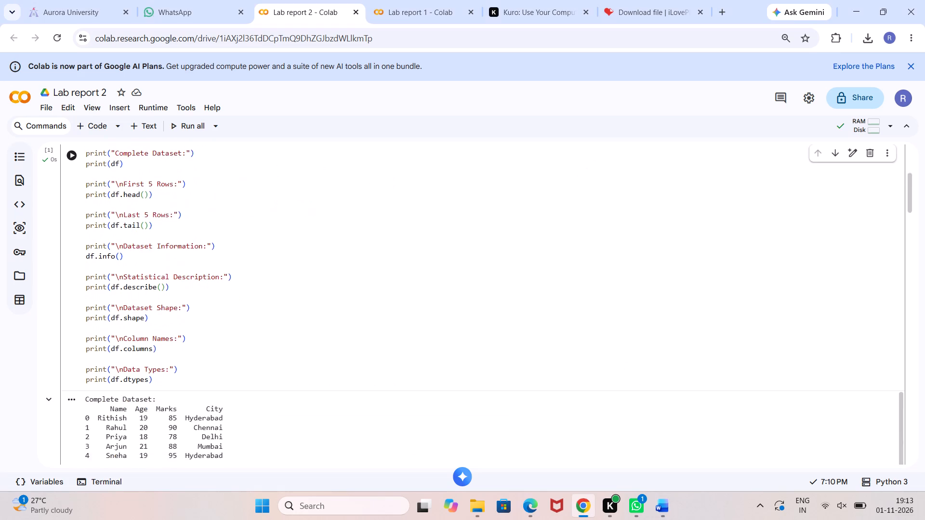
scroll(502, 368, "down", 4)
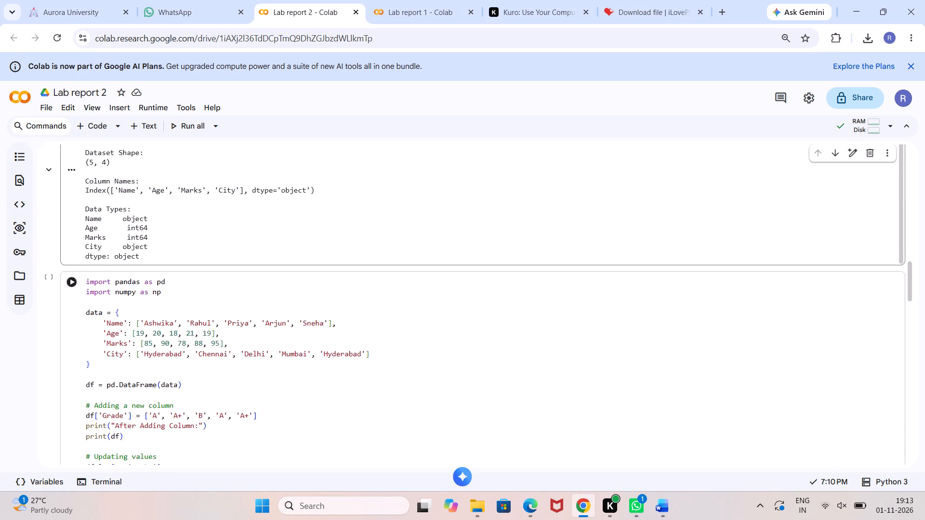
scroll(502, 368, "down", 4)
scroll(502, 368, "up", 1)
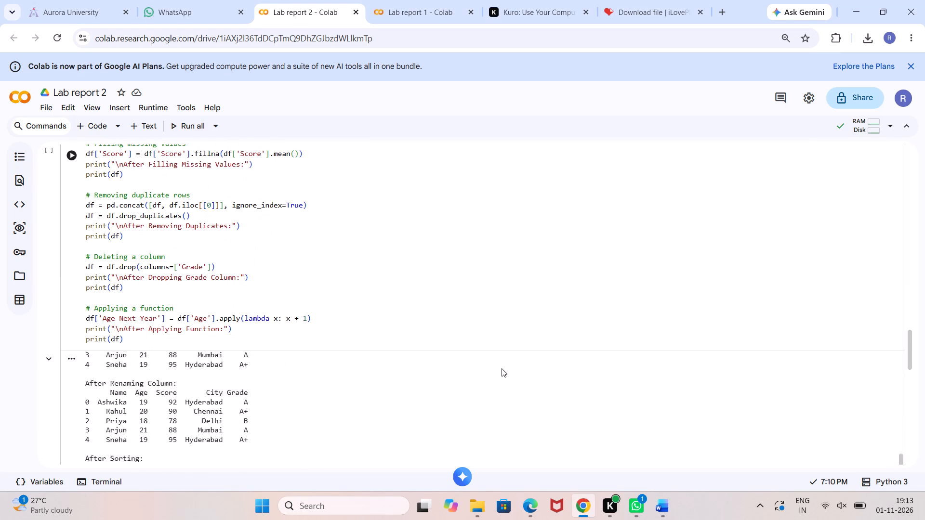
scroll(502, 368, "up", 8)
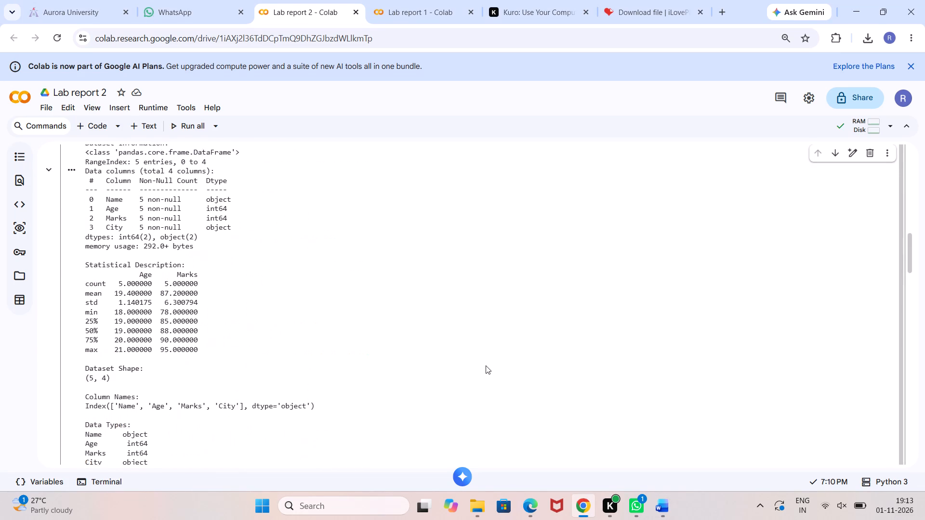
scroll(486, 365, "up", 3)
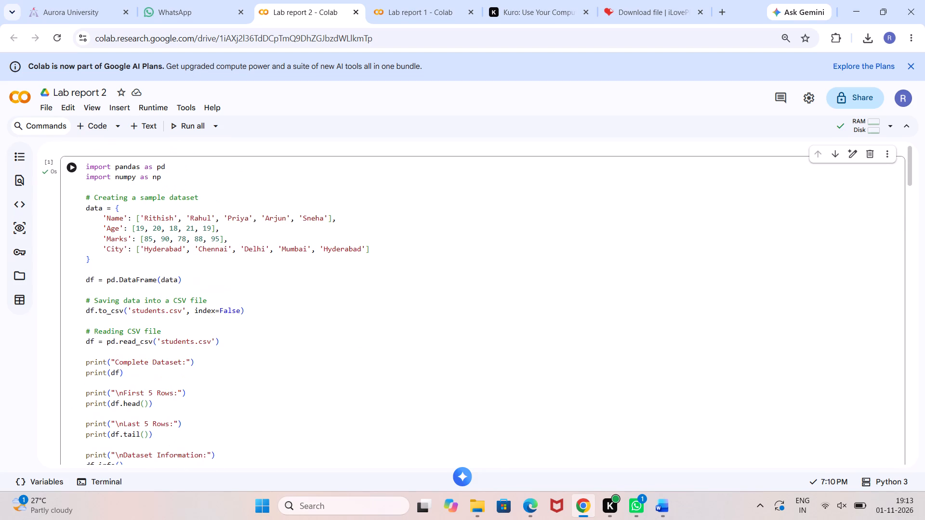
Capture the full-width notebook area without the browser bars, showing the first code cell from the imports to the Dataset Information line.
scroll(486, 365, "up", 1)
scroll(486, 365, "down", 3)
scroll(486, 365, "up", 1)
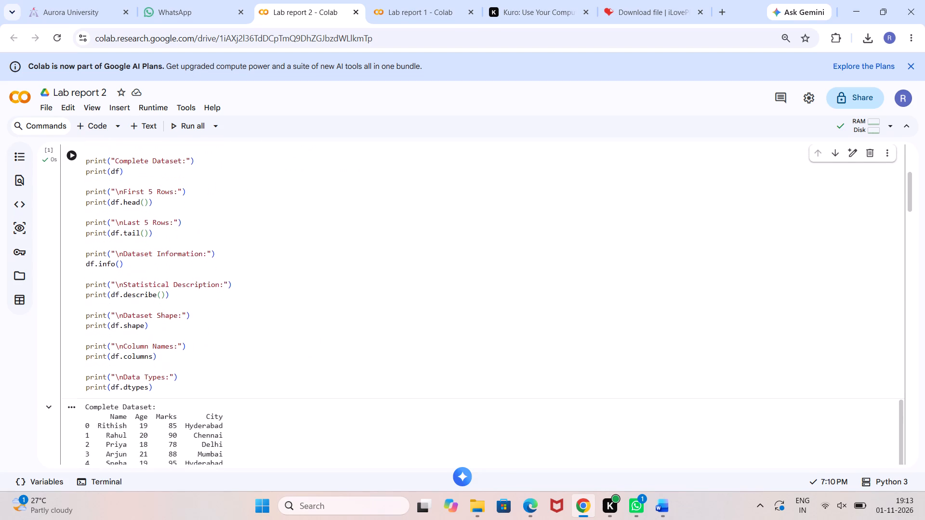
scroll(486, 365, "up", 2)
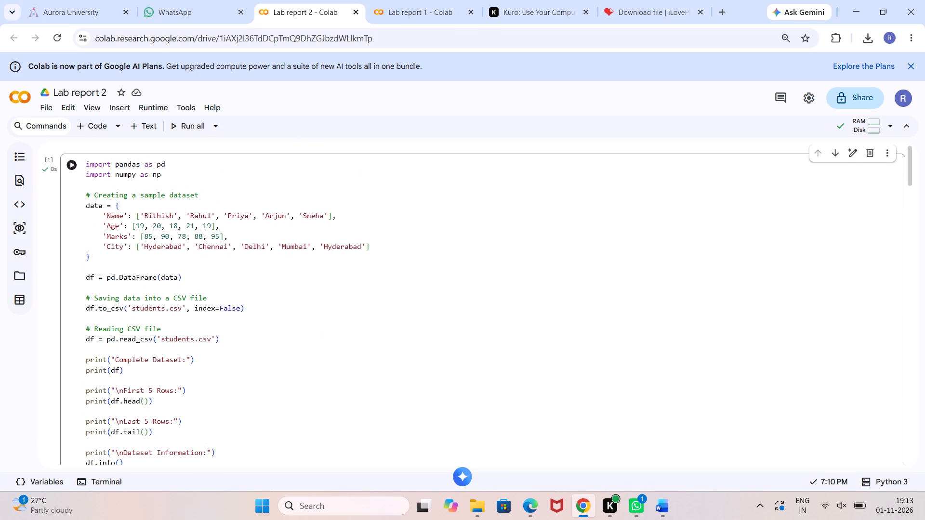
key("Print")
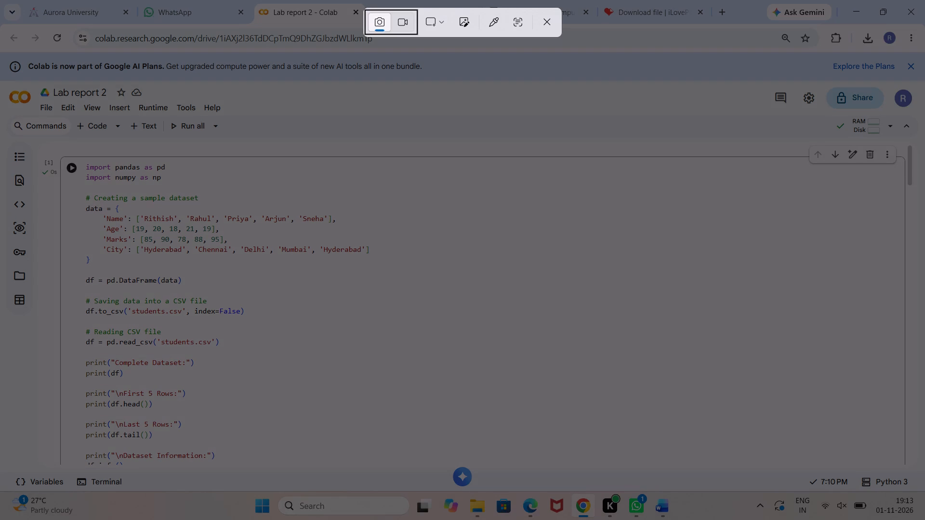
left_click_drag(0, 80, 850, 490)
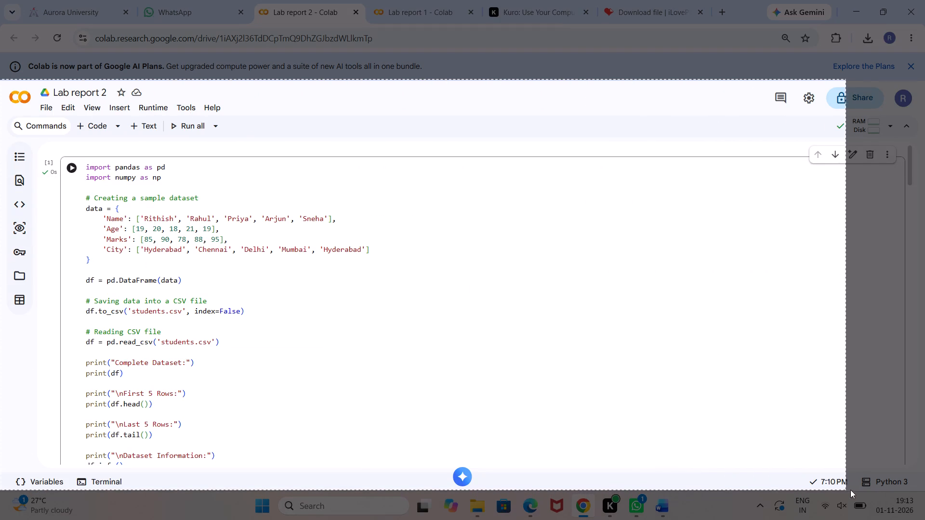
left_click_drag(850, 490, 924, 490)
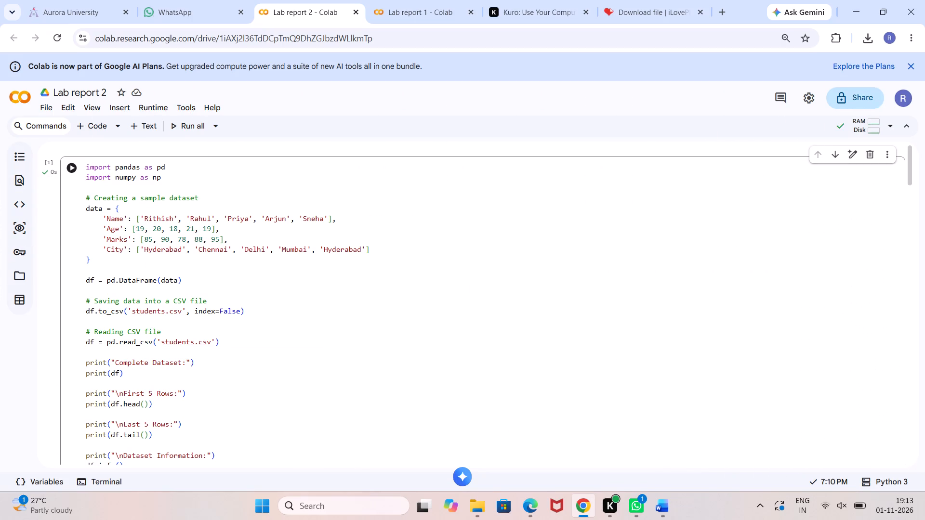
Switch to the FDS LAB 2 document in Word and replace the first screenshot under the CODE heading with the captured one.
left_click(661, 512)
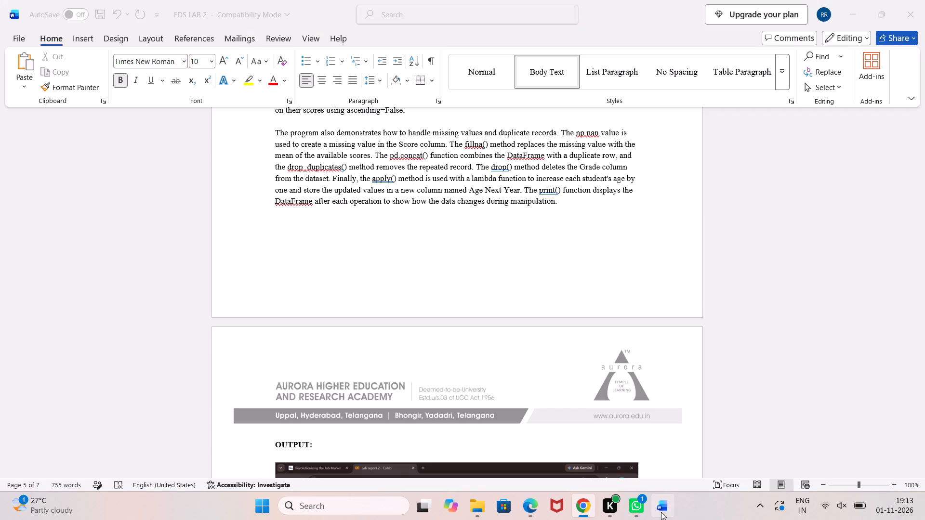
scroll(523, 242, "up", 7)
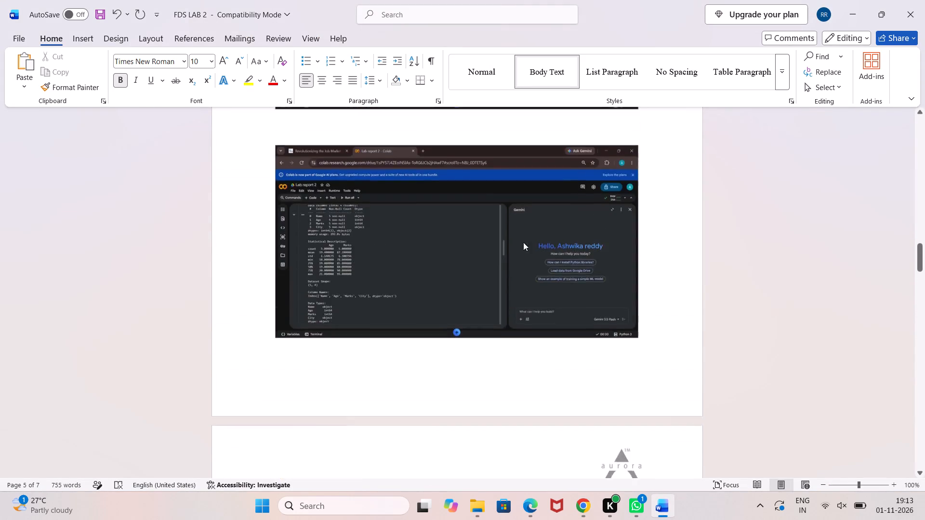
scroll(523, 242, "up", 4)
scroll(523, 242, "down", 1)
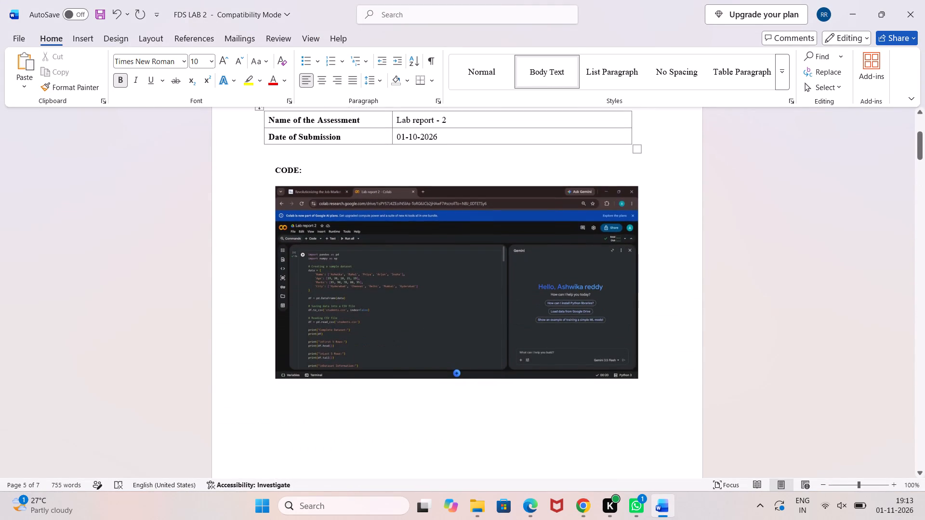
left_click(493, 260)
key("Delete")
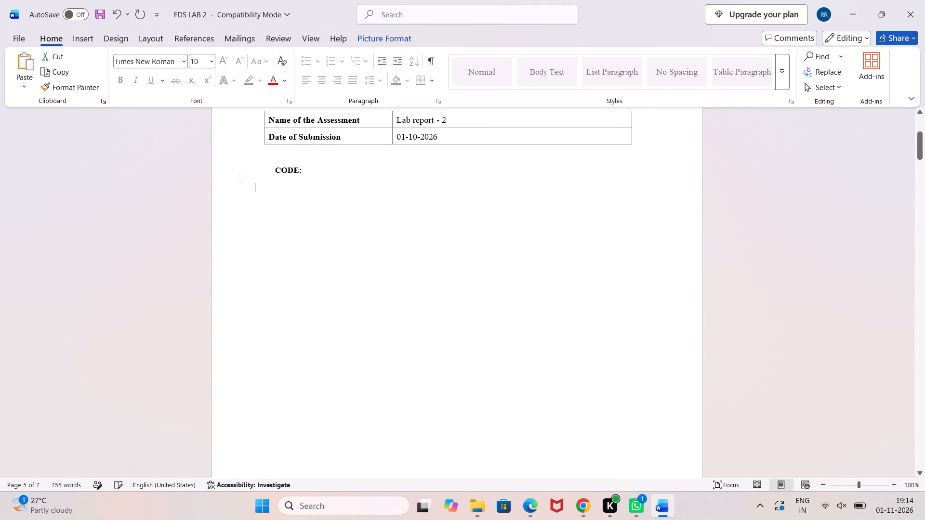
key("ctrl+v")
Delete the old second code screenshot at the start of the report's second page.
scroll(493, 260, "down", 1)
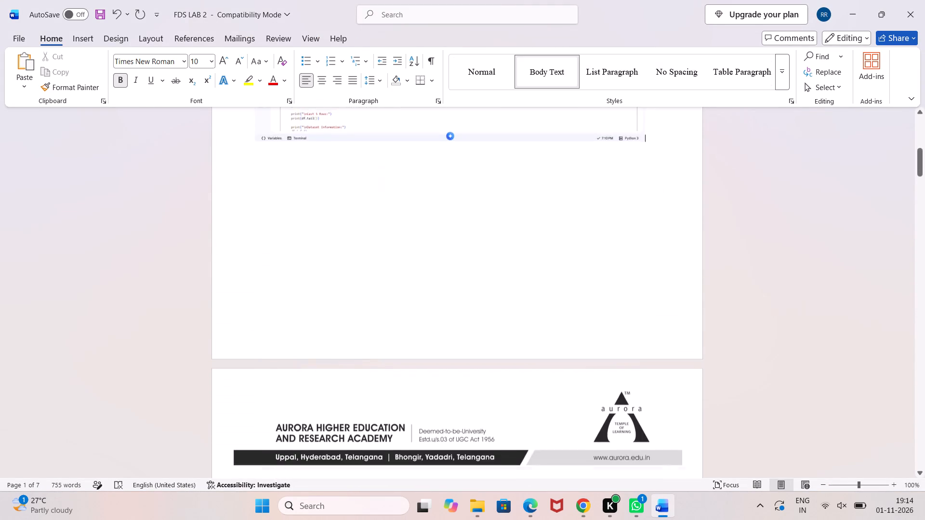
scroll(493, 260, "down", 2)
left_click(491, 283)
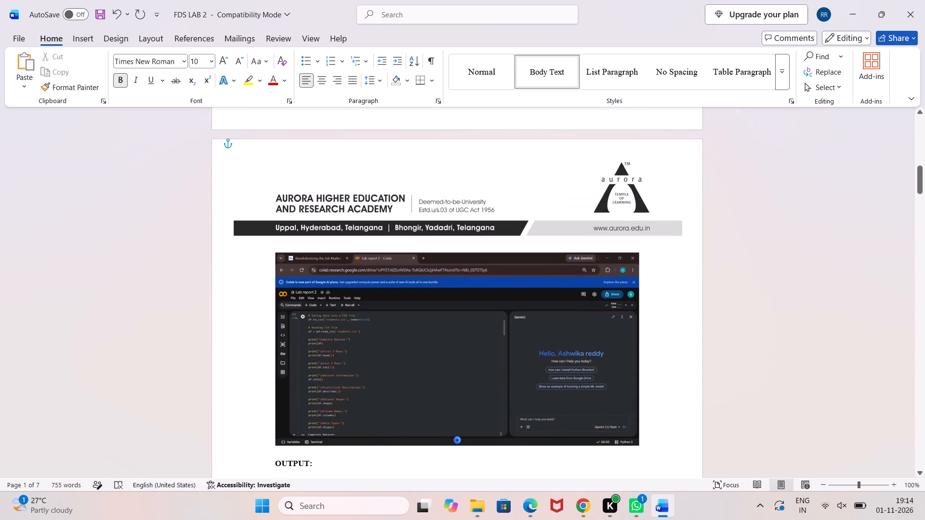
key("Delete")
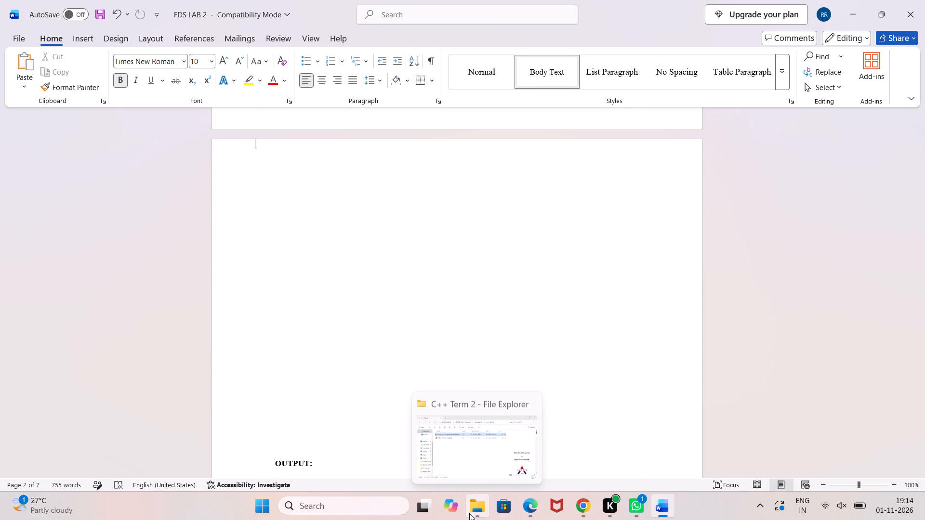
Return to the Chrome notebook and capture its full-width area, from the Reading CSV file comment through the Complete Dataset output's first rows.
left_click(587, 512)
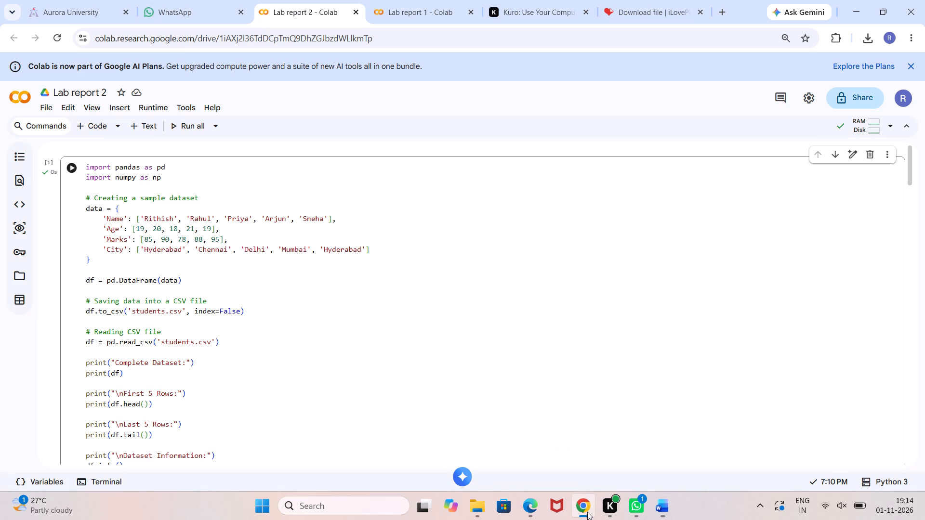
scroll(406, 264, "down", 2)
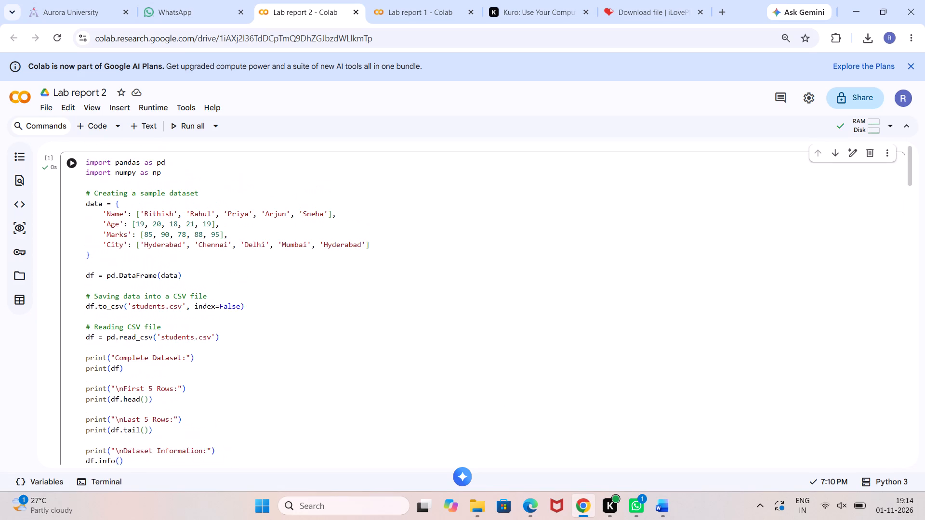
scroll(406, 264, "down", 2)
scroll(406, 264, "up", 4)
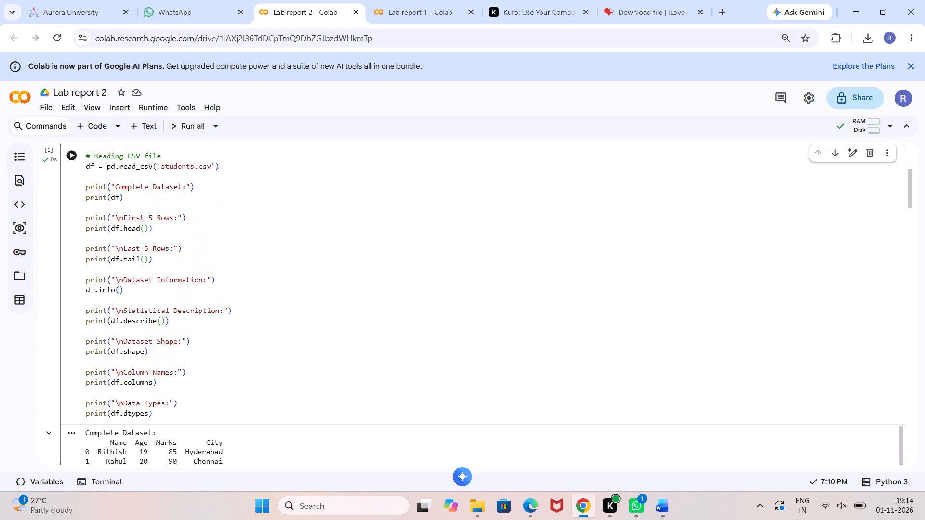
key("Print")
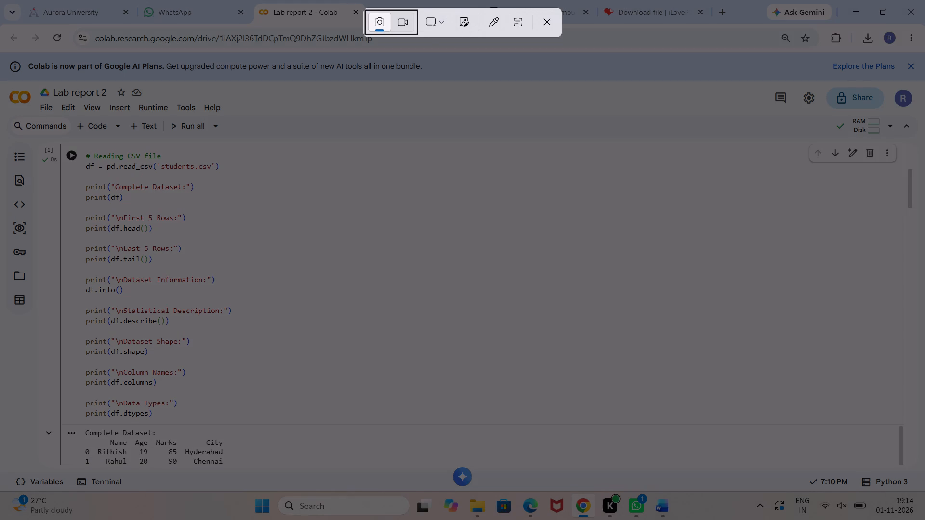
left_click_drag(0, 80, 548, 409)
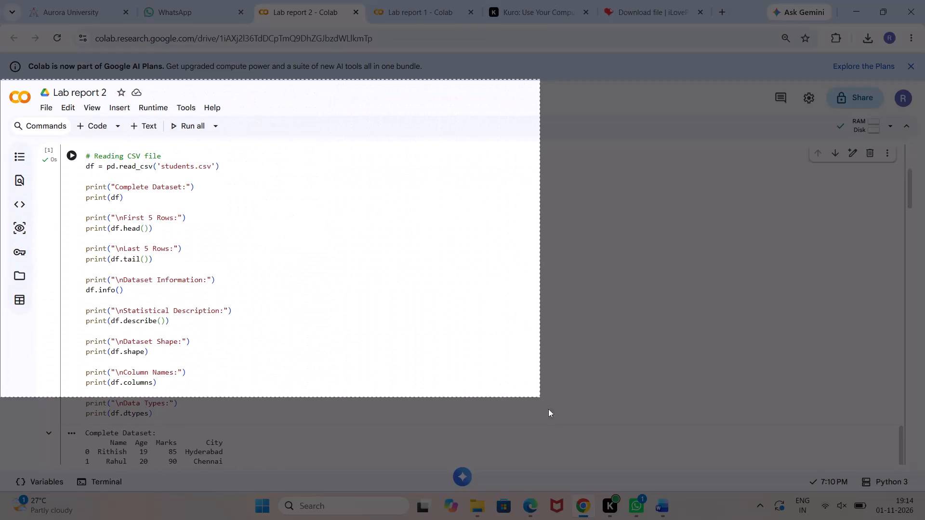
left_click_drag(548, 409, 785, 496)
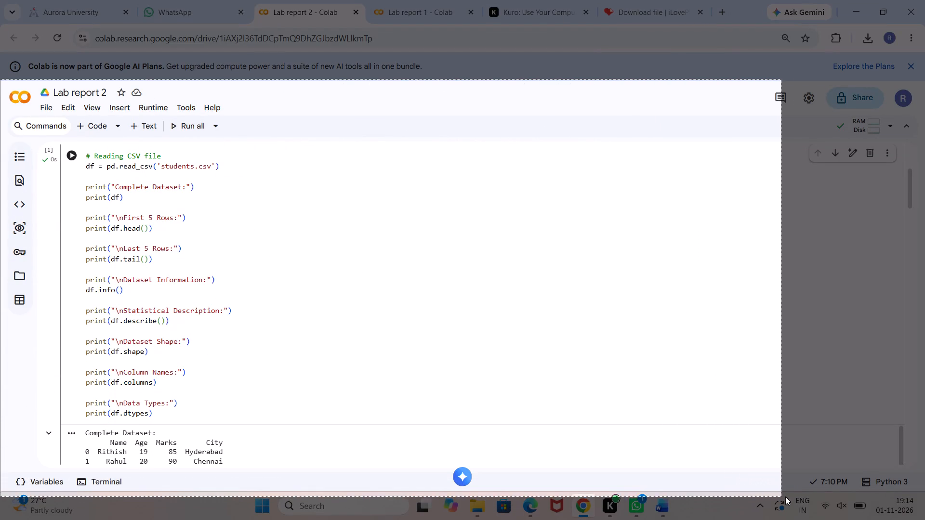
left_click_drag(785, 496, 924, 490)
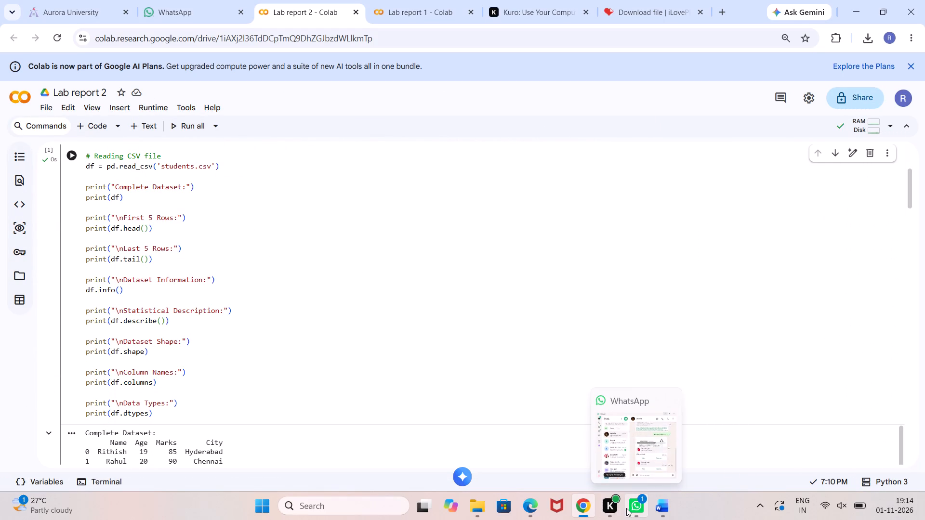
Switch to the Word report and paste the new capture at the start of the second page.
left_click(657, 500)
key("ctrl+v")
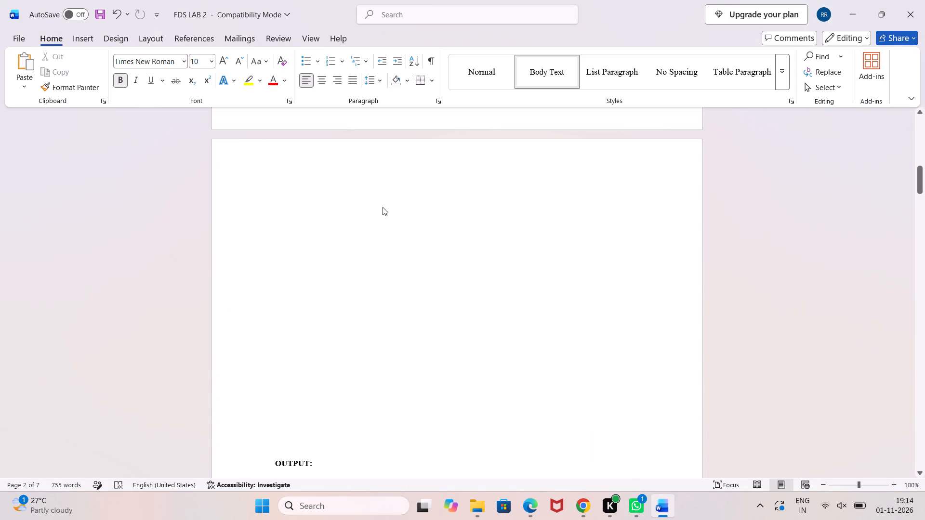
Remove the surplus blank lines between the pasted second code screenshot and the OUTPUT heading.
scroll(383, 207, "down", 2)
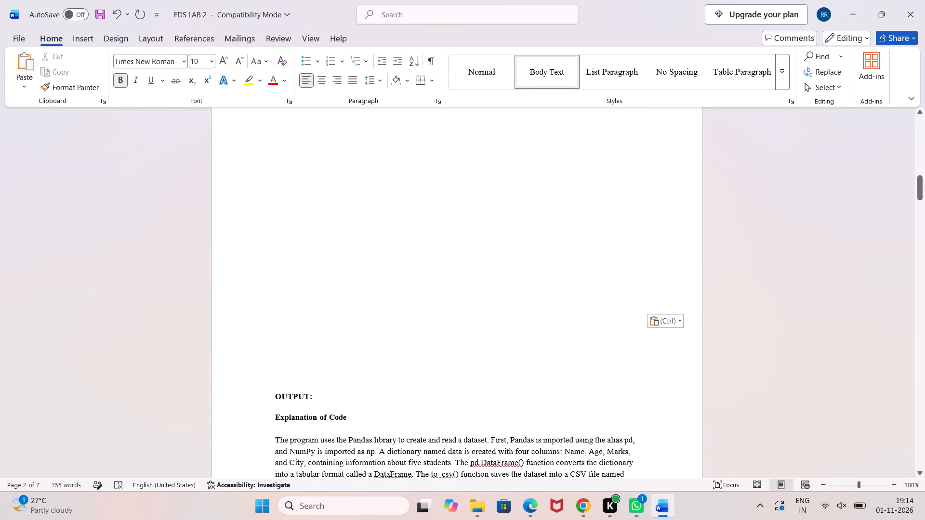
left_click(277, 382)
key("BackSpace")
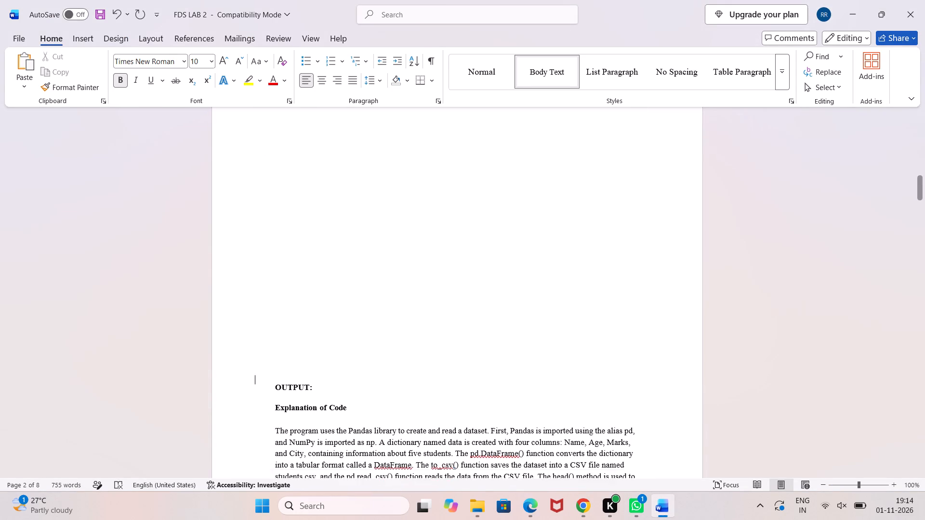
key("BackSpace")
key("BackSpace")
key("BackSpace")
key("BackSpace")
key("BackSpace")
key("BackSpace")
key("BackSpace")
key("BackSpace")
key("BackSpace")
key("BackSpace")
key("BackSpace")
key("BackSpace")
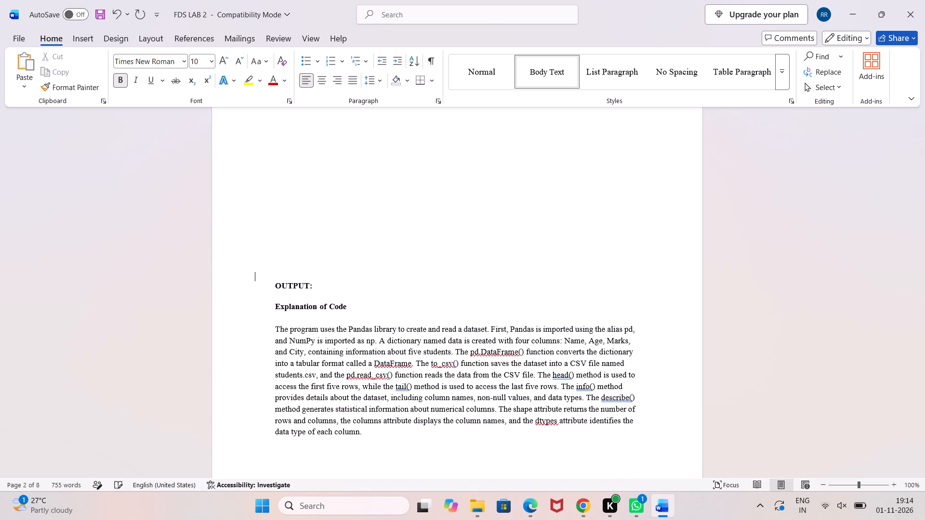
key("BackSpace")
key("BackSpace")
key("BackSpace")
key("BackSpace")
key("BackSpace")
key("BackSpace")
key("BackSpace")
key("BackSpace")
key("BackSpace")
key("BackSpace")
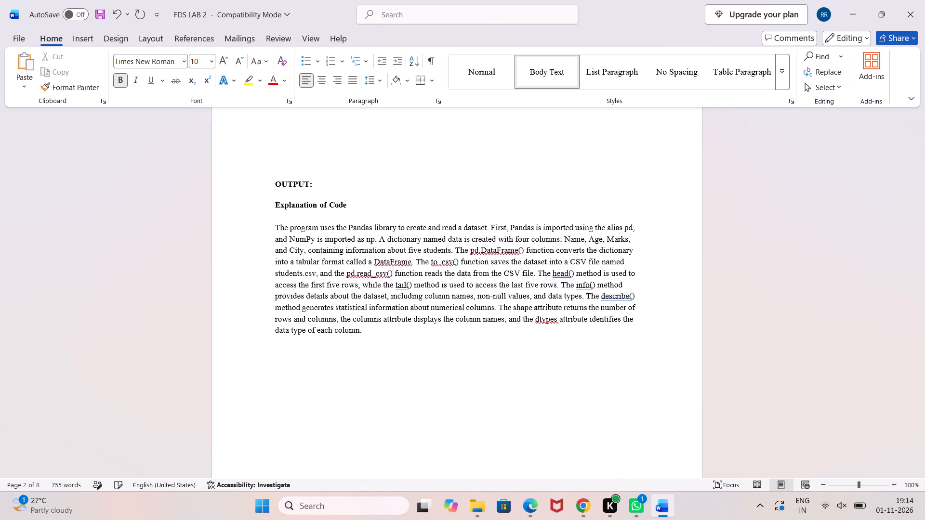
scroll(277, 382, "up", 2)
key("BackSpace")
key("BackSpace")
key("BackSpace")
key("BackSpace")
key("BackSpace")
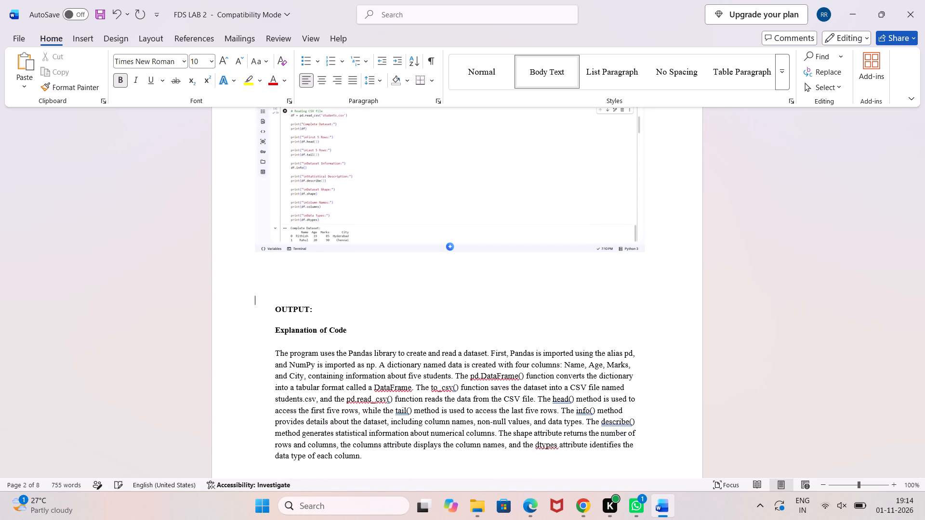
key("BackSpace")
key("BackSpace")
key("BackSpace")
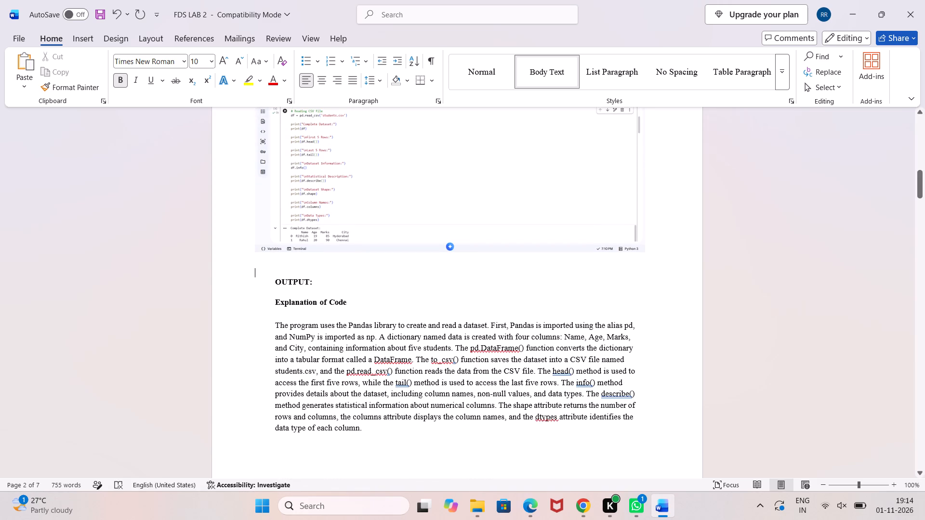
Delete the OUTPUT heading above the first Explanation of Code section.
left_click(321, 282)
key("BackSpace")
key("BackSpace")
key("BackSpace")
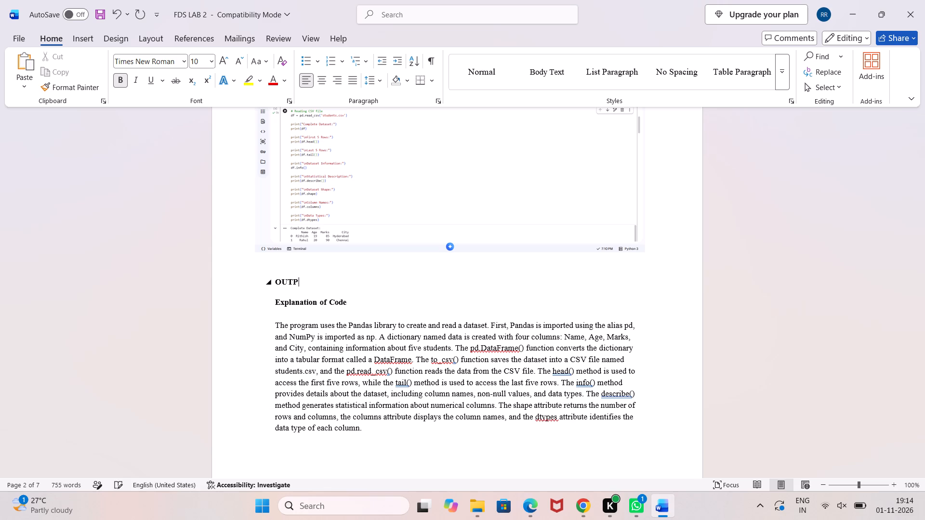
key("BackSpace")
key("BackSpace")
key("BackSpace")
key("BackSpace")
key("BackSpace")
key("BackSpace")
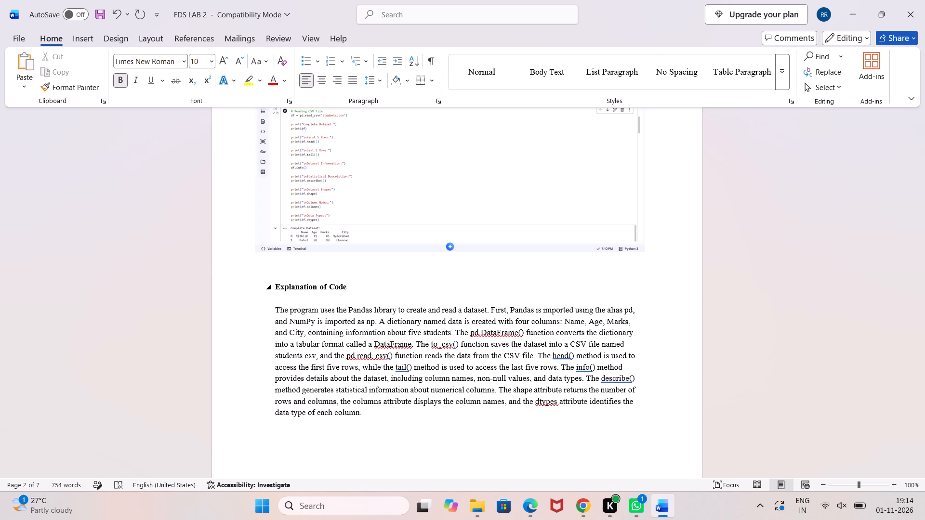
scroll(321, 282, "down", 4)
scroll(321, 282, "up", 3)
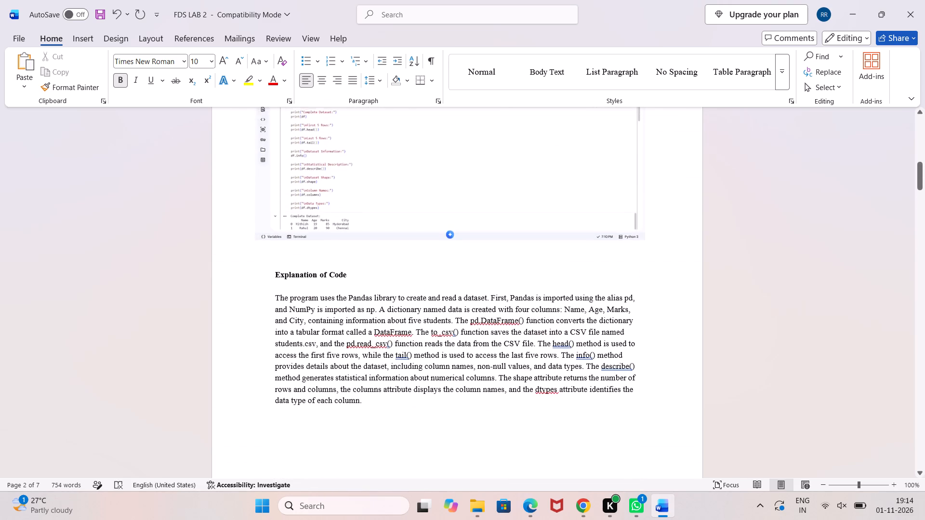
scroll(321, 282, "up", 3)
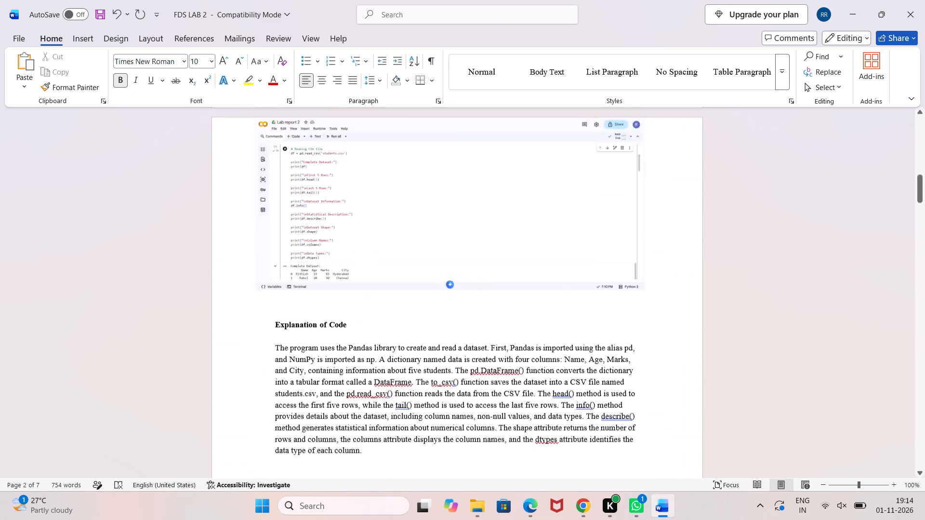
Insert four blank lines between the second code screenshot and the first Explanation of Code heading on the second page.
scroll(321, 282, "up", 1)
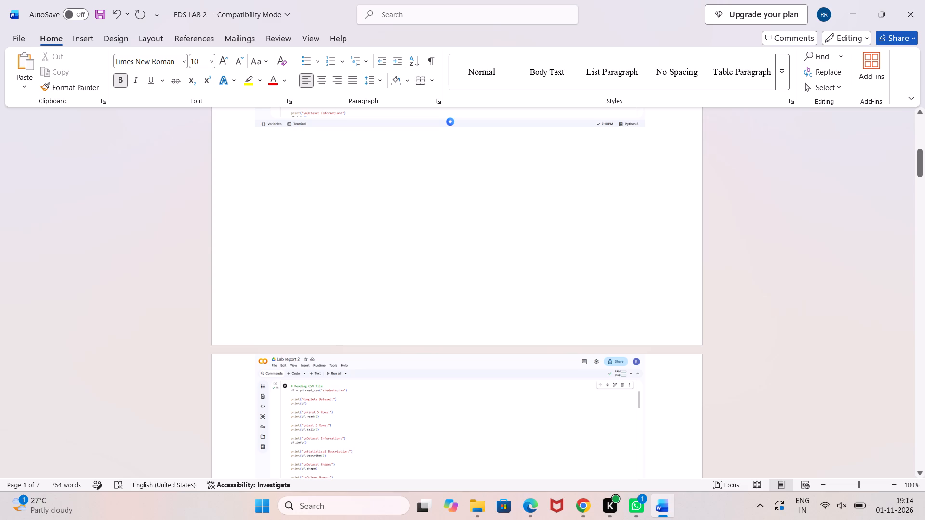
left_click(259, 337)
left_click(265, 315)
scroll(265, 315, "down", 1)
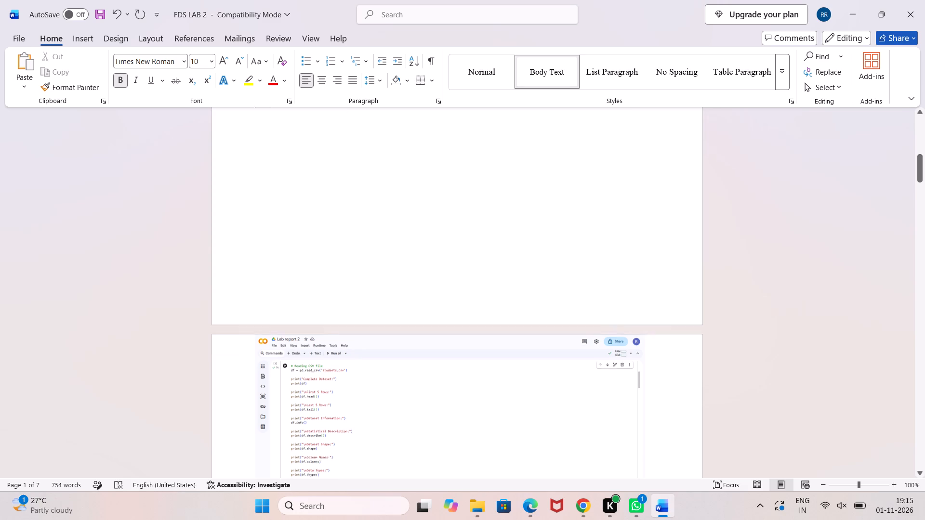
scroll(265, 315, "down", 3)
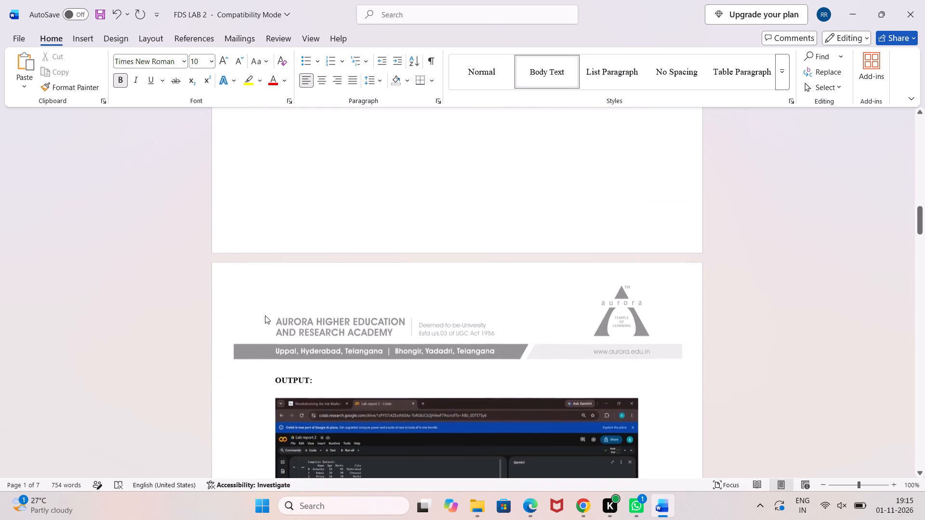
left_click(289, 242)
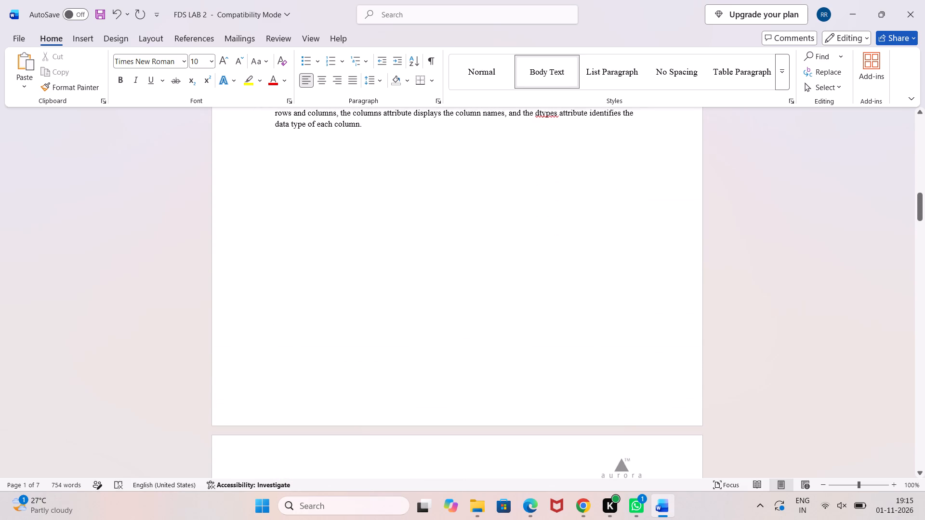
scroll(289, 242, "up", 1)
left_click(295, 306)
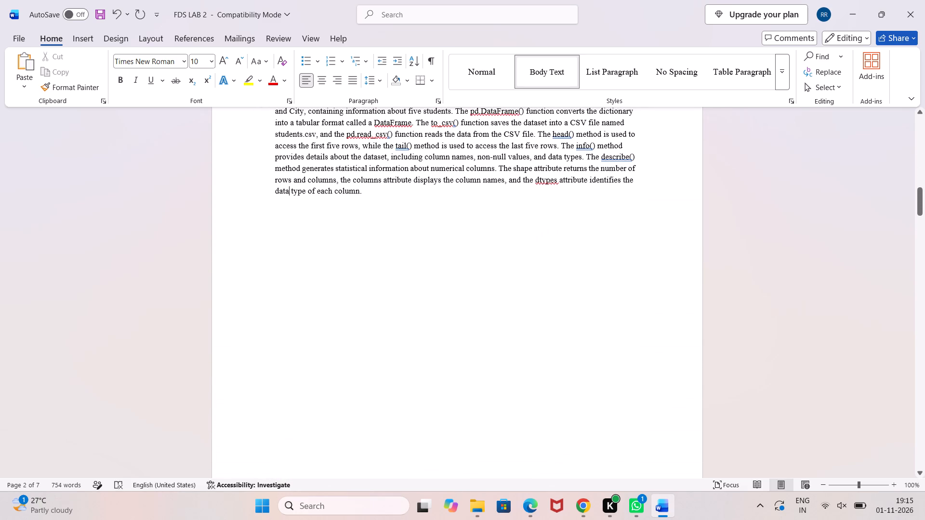
scroll(308, 352, "down", 4)
scroll(308, 352, "up", 2)
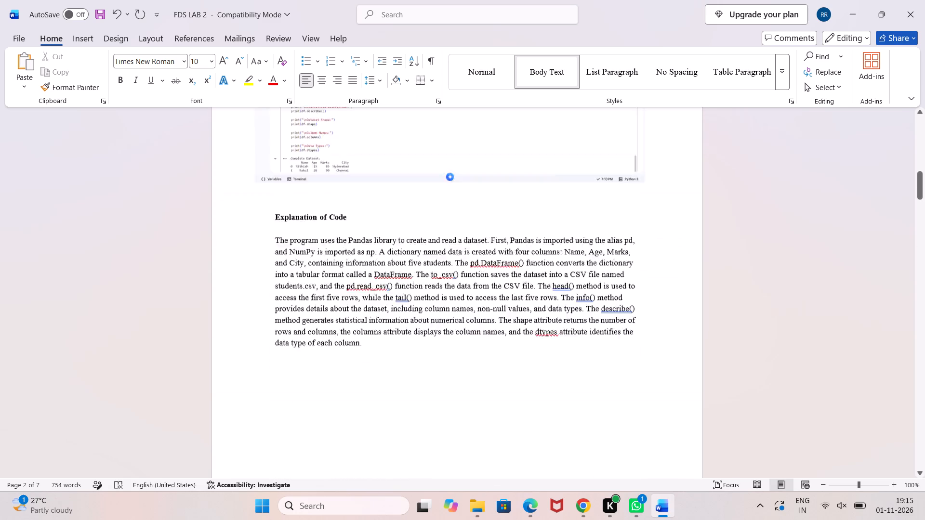
scroll(308, 352, "up", 1)
left_click(288, 328)
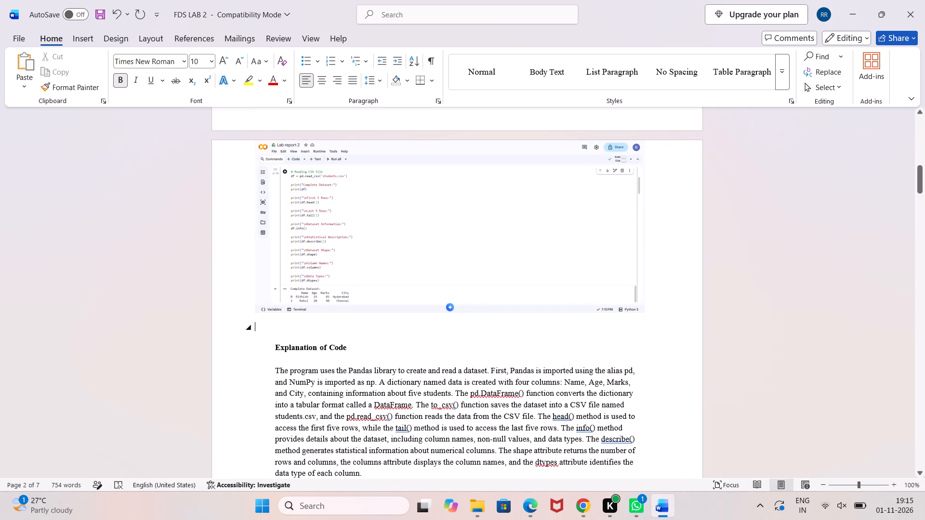
key("Return")
key("Return")
key("Return")
key("Return")
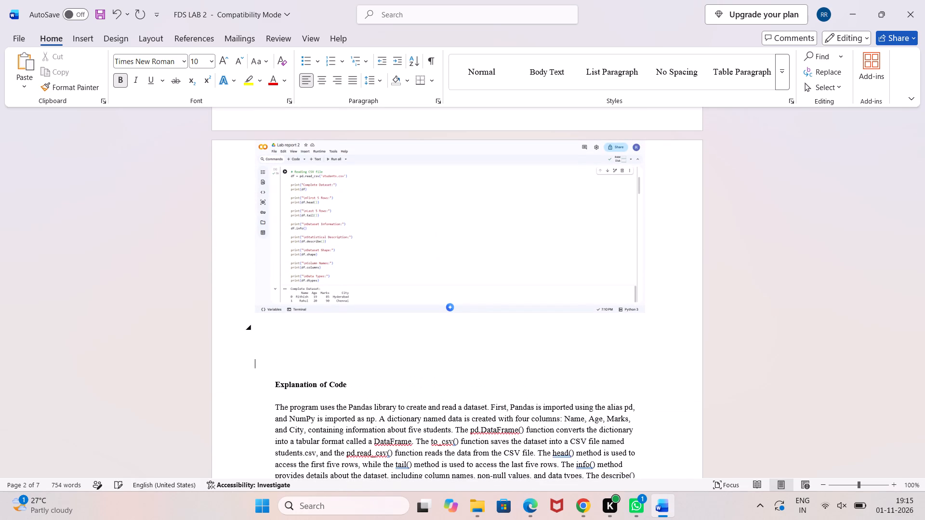
Delete the first old dark-themed output screenshot under the OUTPUT heading on the third page.
scroll(288, 328, "down", 2)
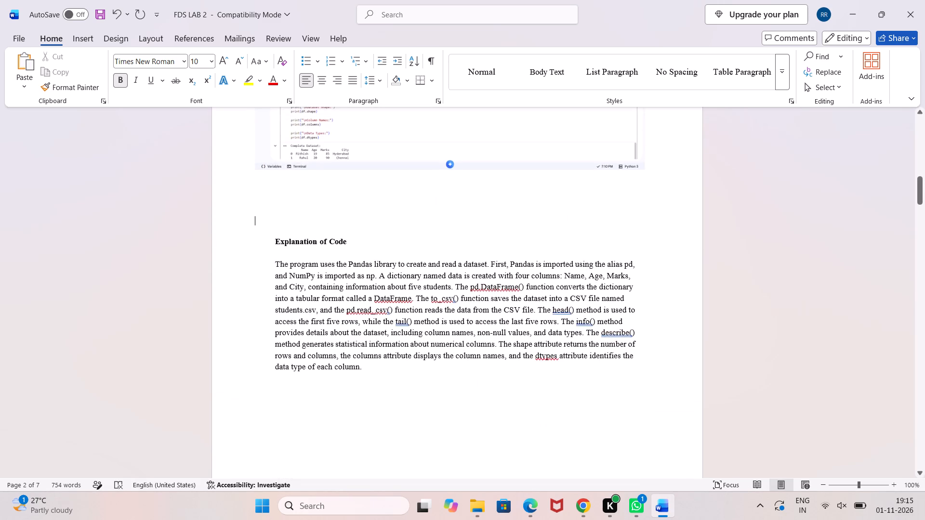
scroll(288, 328, "down", 2)
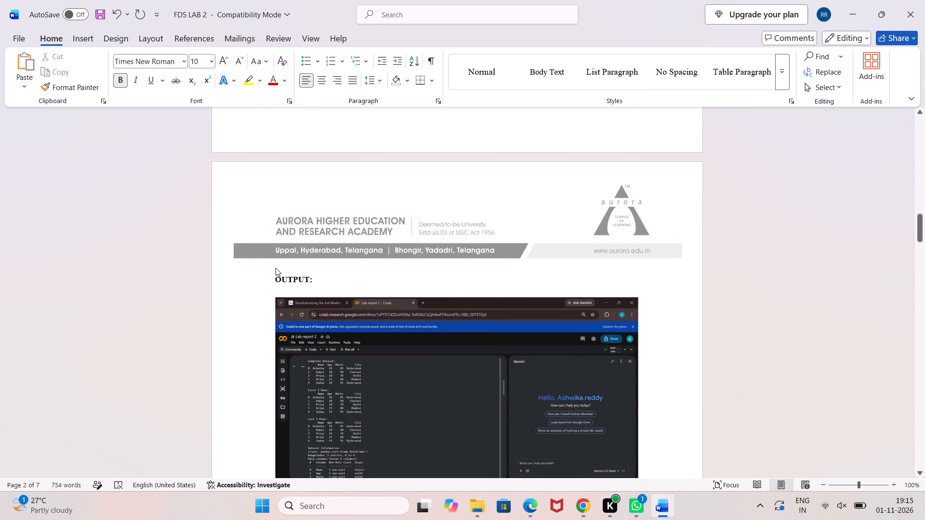
scroll(330, 320, "down", 1)
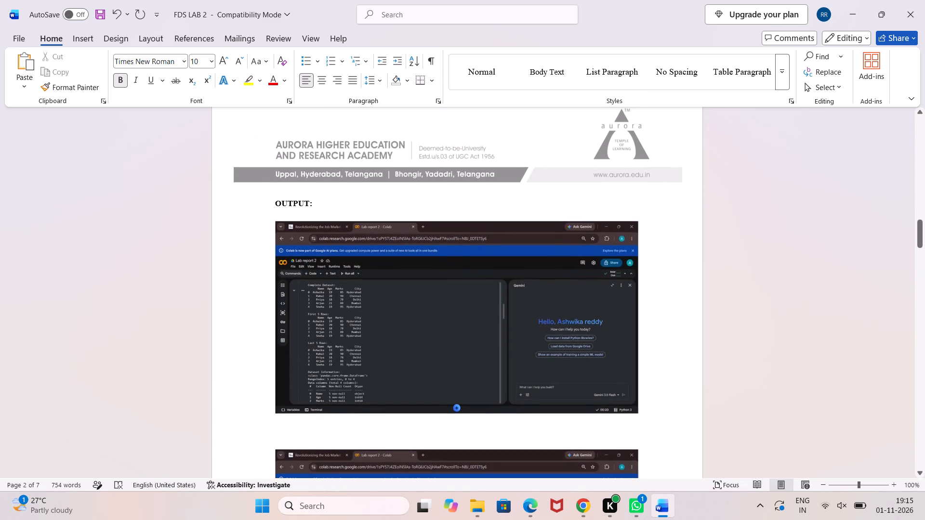
left_click(330, 320)
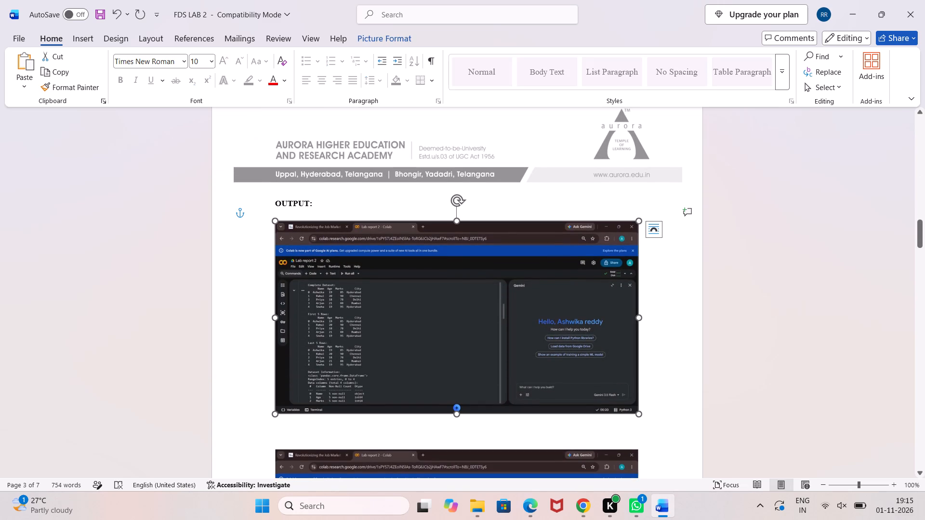
key("Delete")
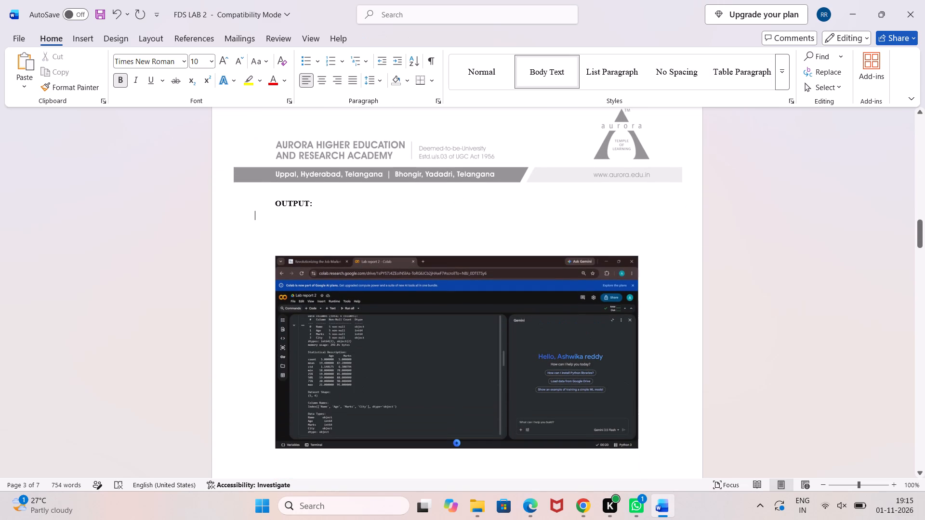
Switch to the Chrome notebook and capture its full-width area, with output from Complete Dataset through the first rows of the Dataset Information table.
left_click(585, 509)
scroll(334, 334, "down", 2)
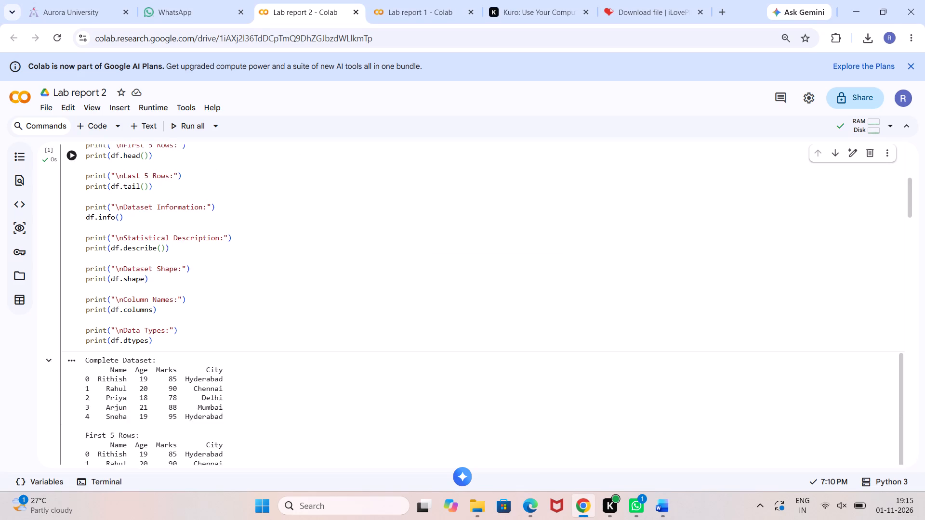
scroll(334, 334, "down", 4)
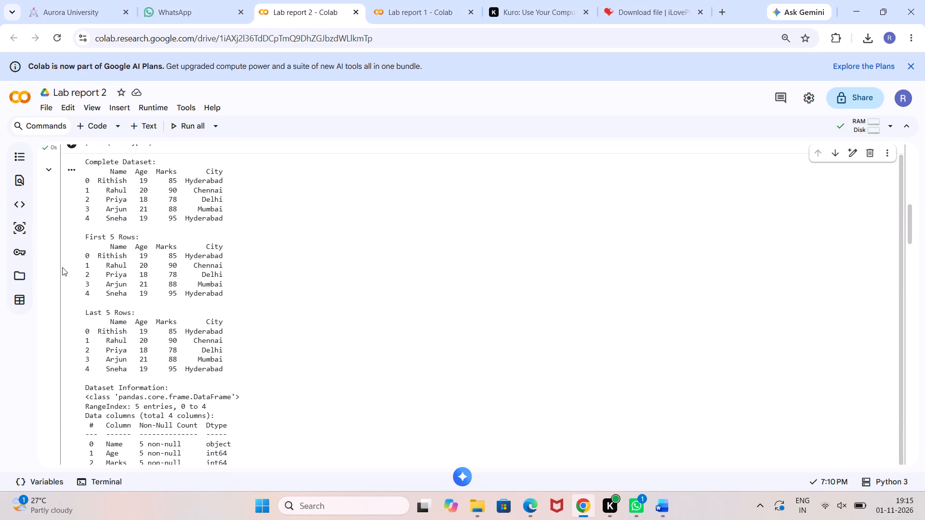
scroll(62, 267, "down", 1)
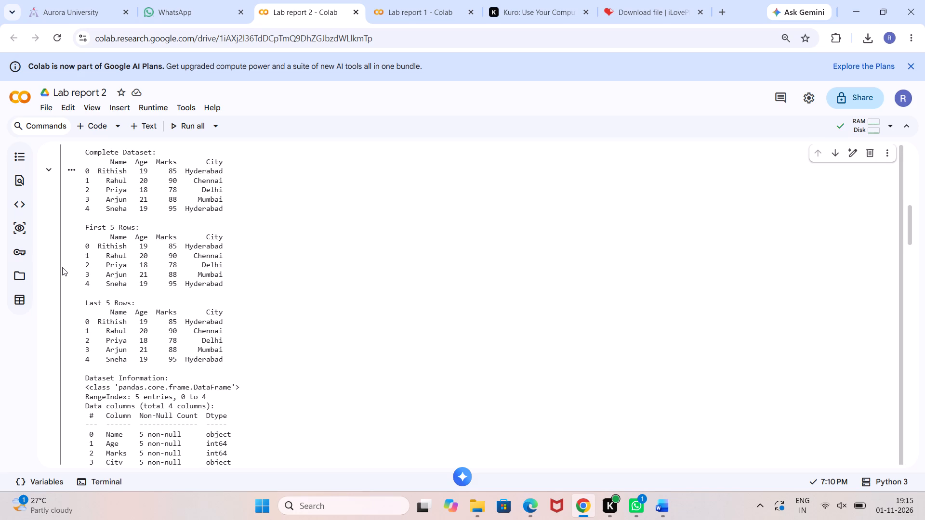
scroll(62, 267, "down", 1)
scroll(62, 267, "right", 1)
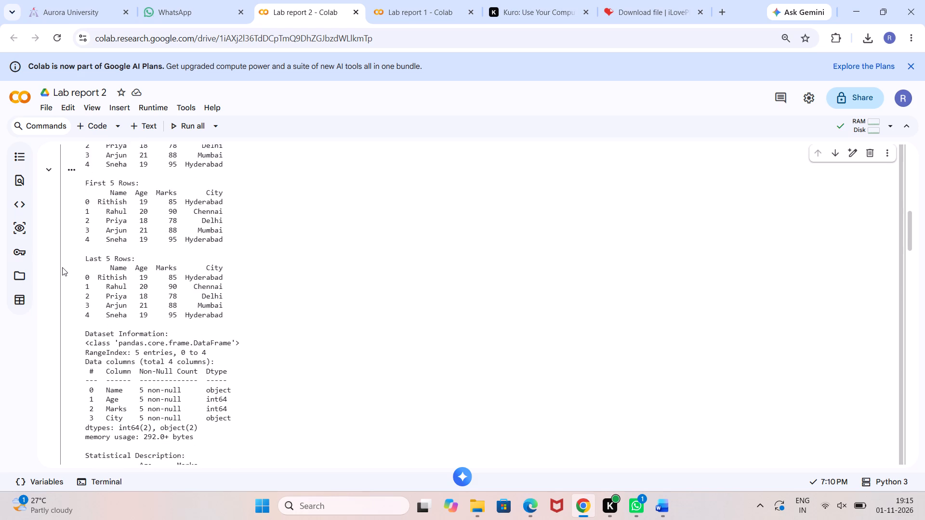
scroll(62, 267, "right", 1)
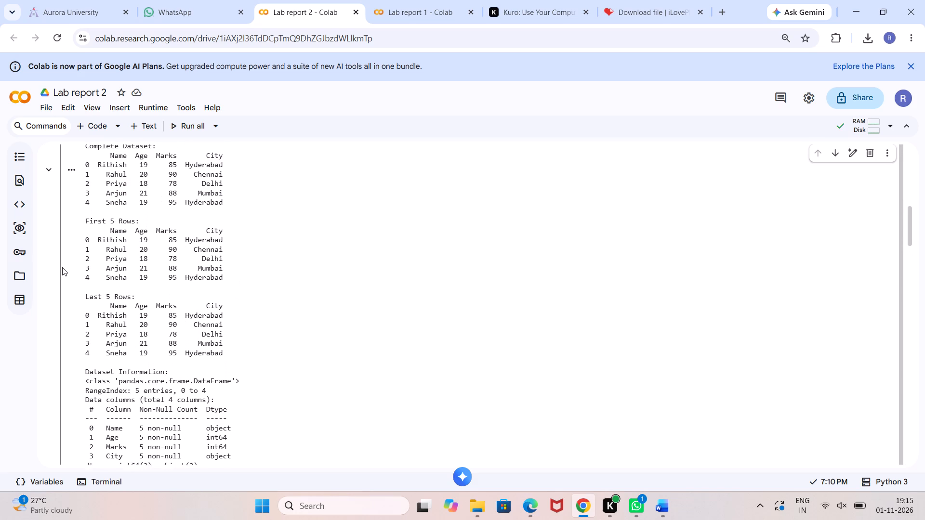
scroll(62, 267, "right", 1)
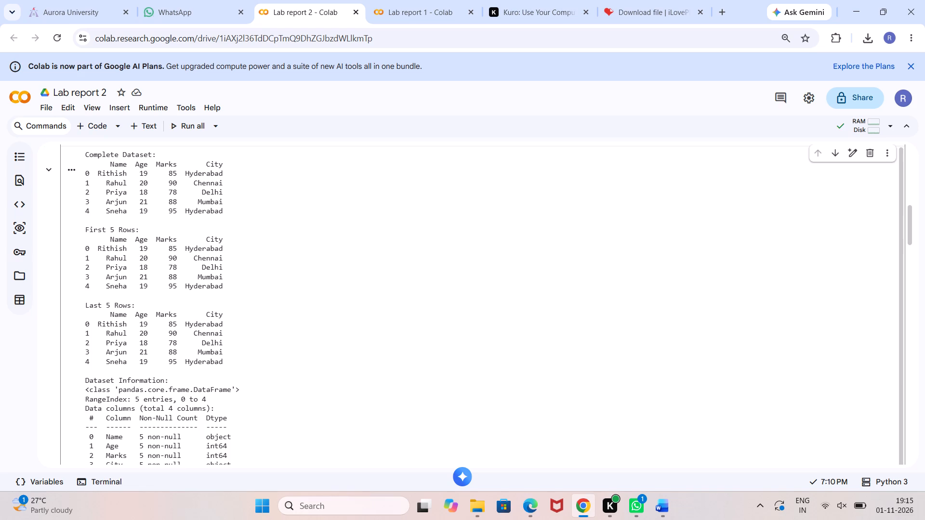
key("Print")
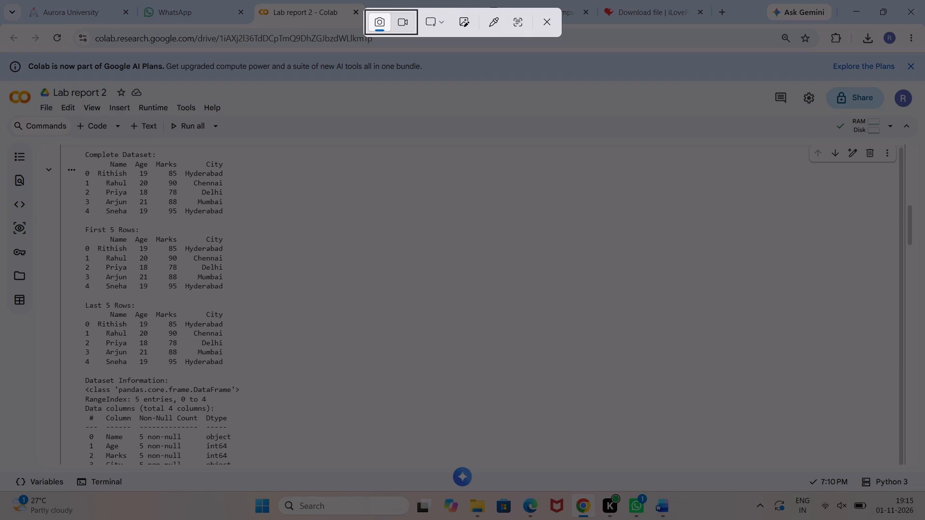
left_click_drag(0, 81, 509, 362)
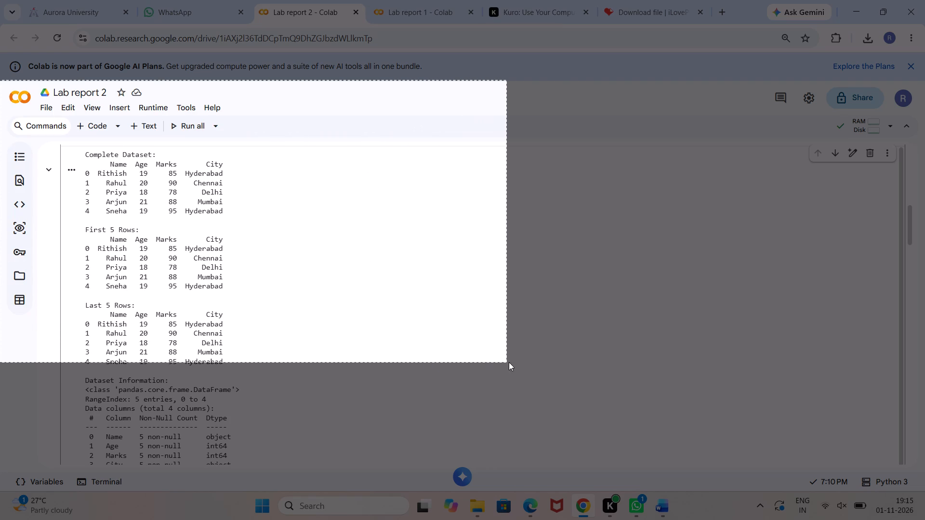
left_click_drag(509, 362, 705, 362)
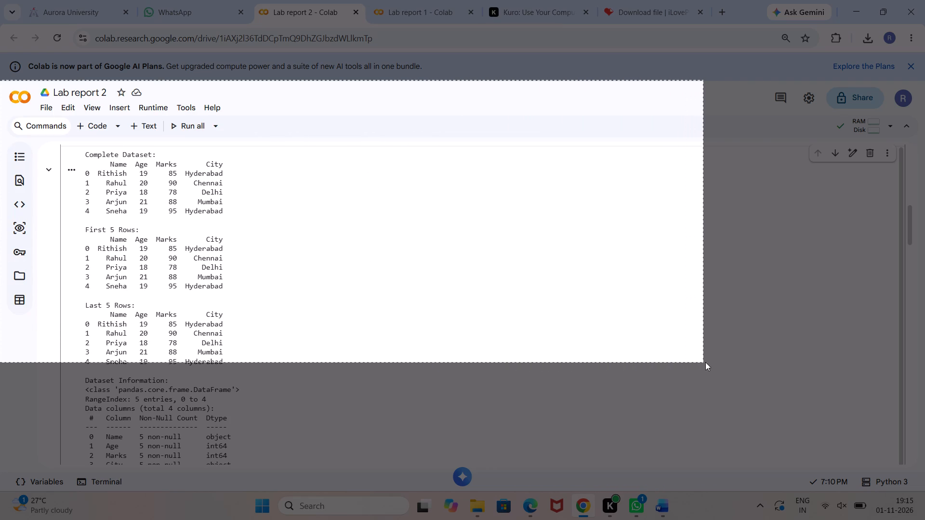
left_click_drag(705, 362, 908, 362)
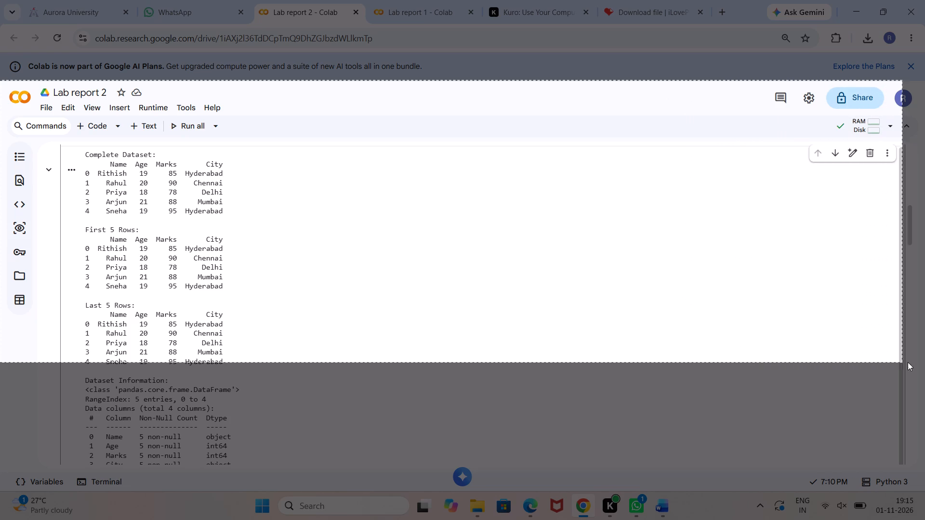
left_click_drag(908, 362, 924, 499)
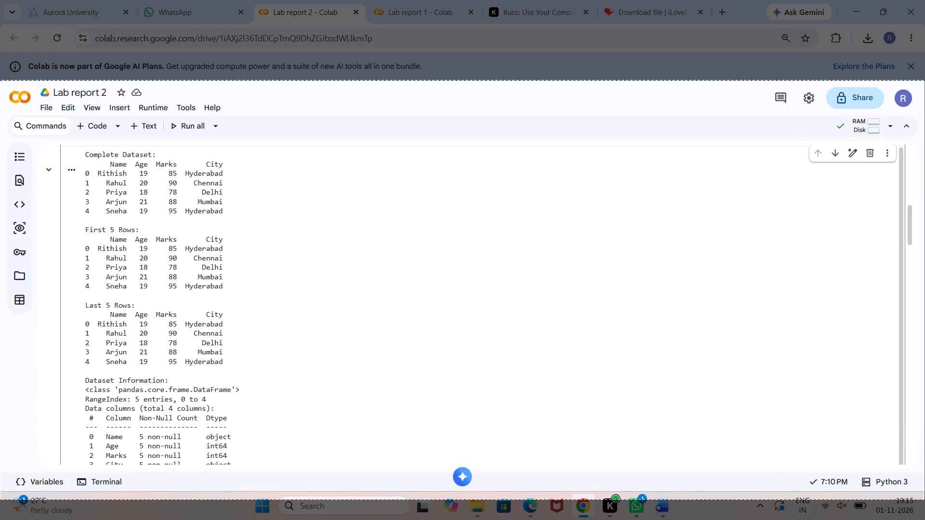
left_click_drag(924, 499, 924, 491)
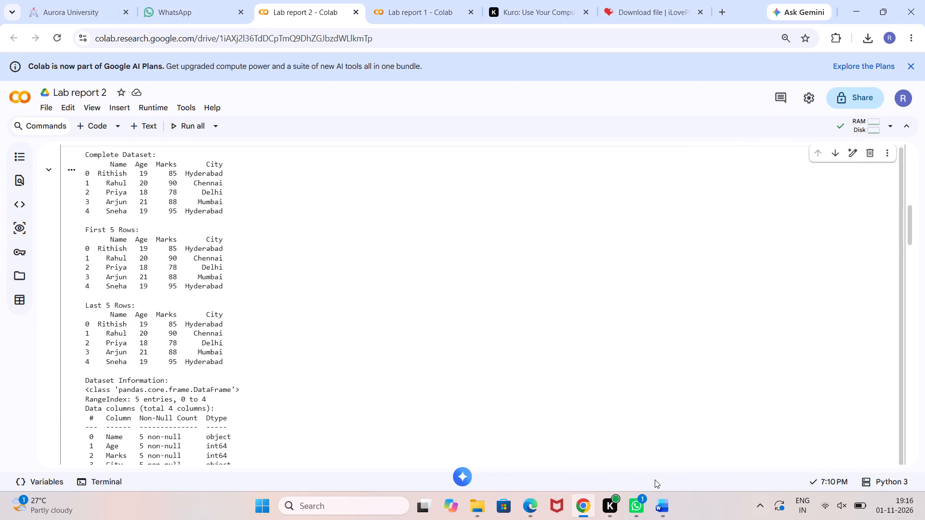
Switch to the Word report and paste the new output capture directly below the third page's OUTPUT heading.
left_click(662, 504)
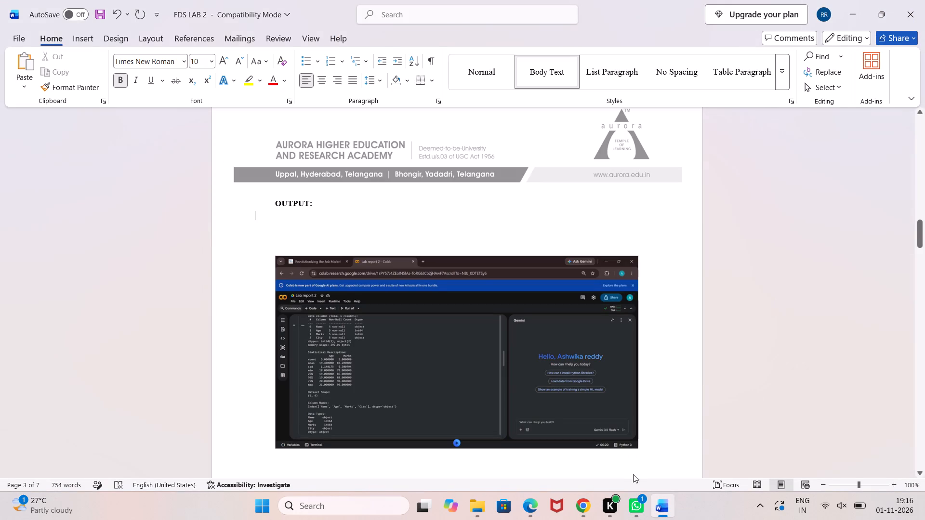
key("ctrl+v")
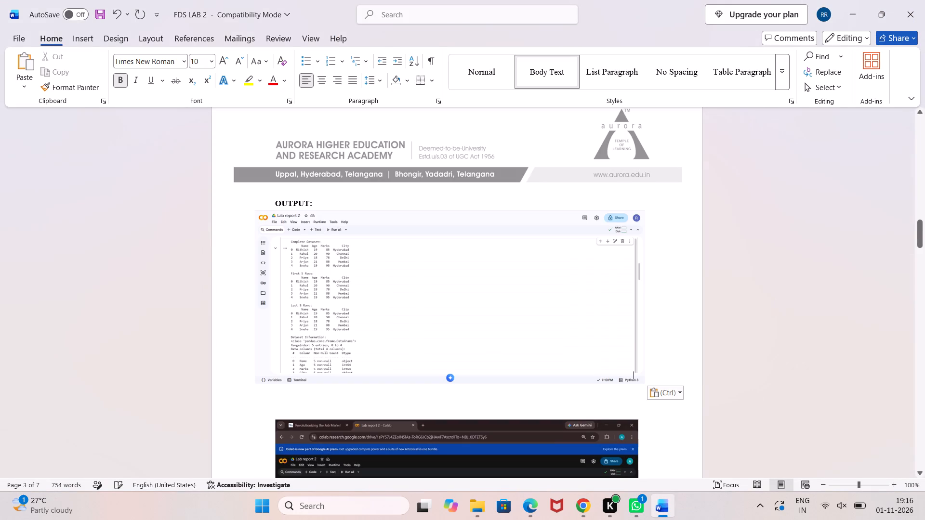
Delete the remaining old dark-themed output screenshot below the newly pasted capture.
scroll(491, 339, "down", 3)
left_click(485, 323)
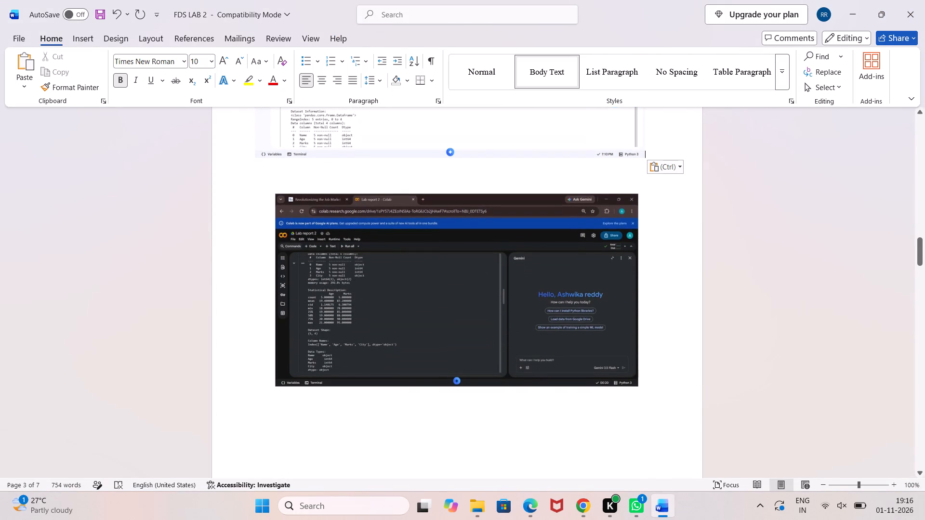
key("Delete")
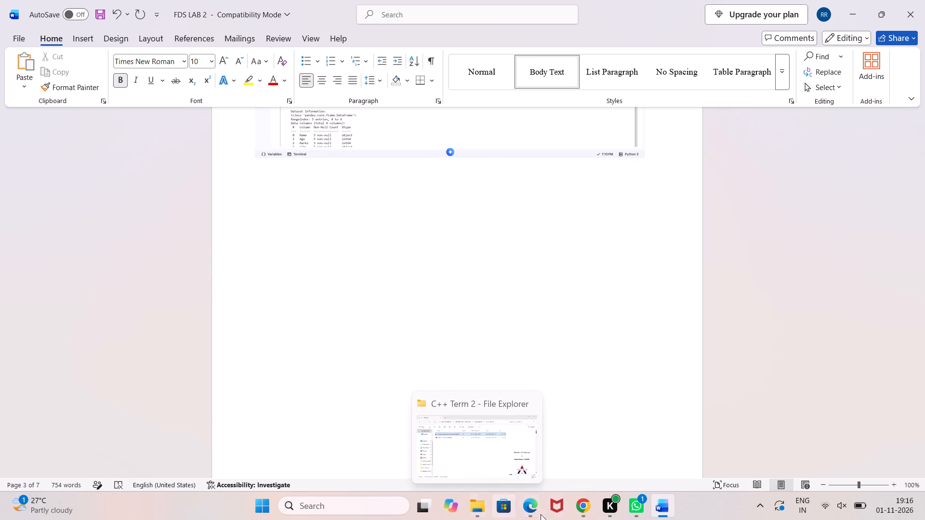
Switch to the Chrome notebook and capture its full-width area, with the output from Statistical Description through Data Types in view.
left_click(592, 511)
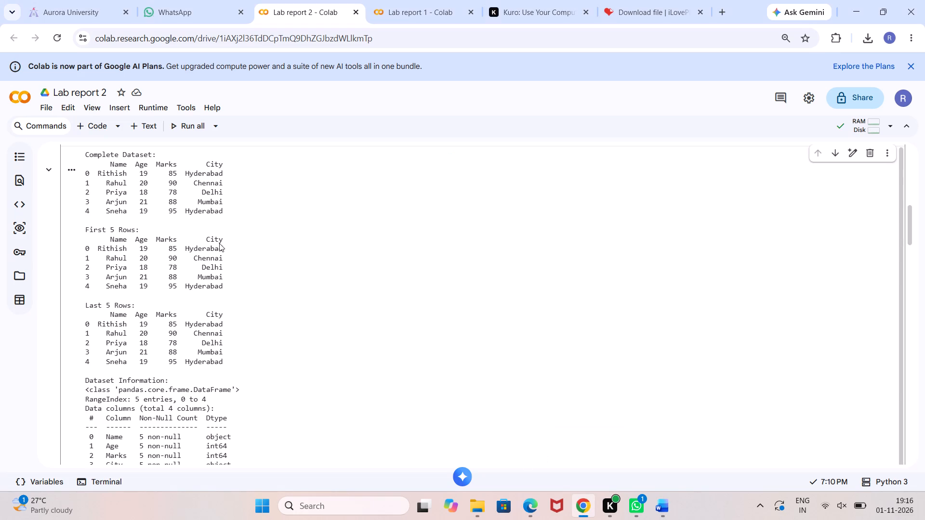
scroll(219, 243, "down", 3)
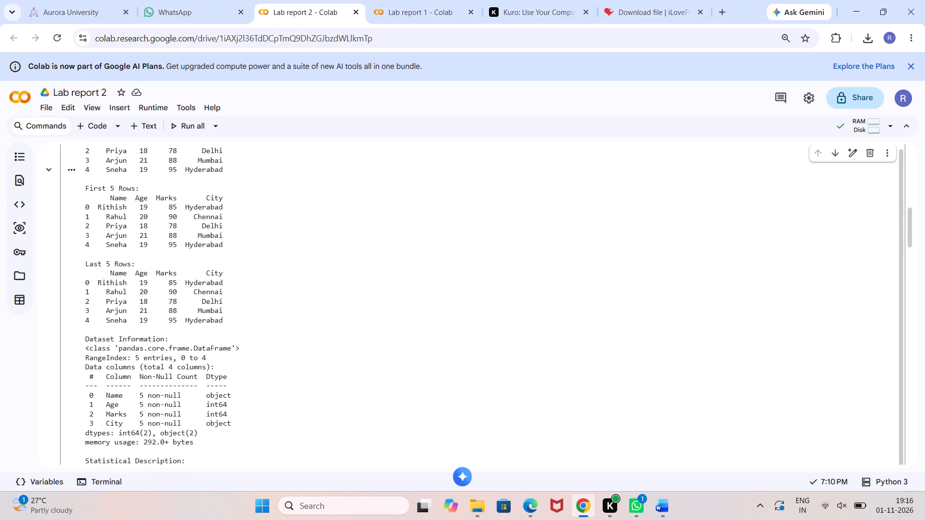
scroll(219, 243, "down", 1)
scroll(219, 243, "up", 1)
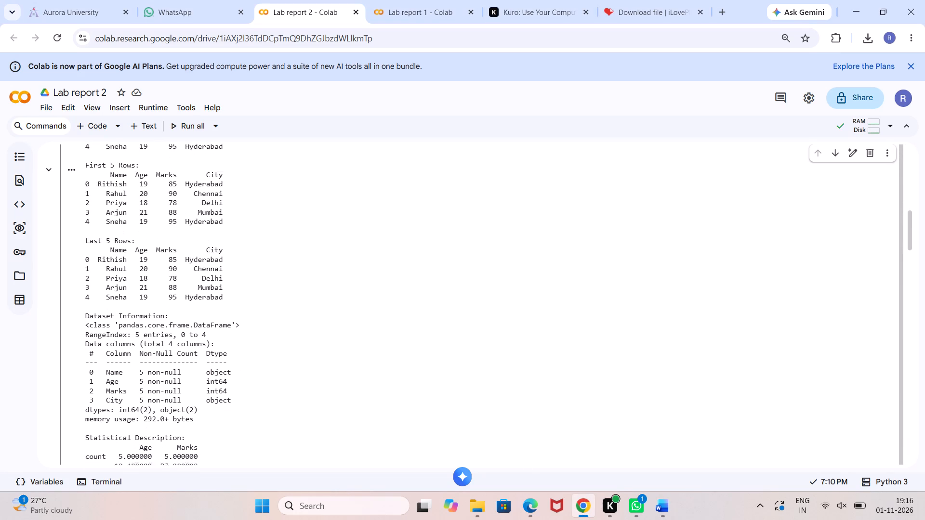
scroll(219, 243, "up", 1)
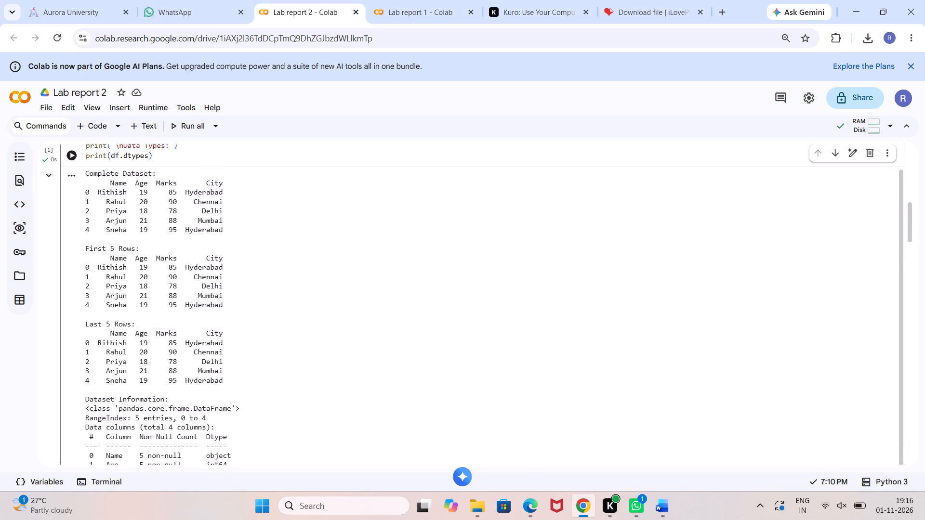
scroll(219, 243, "down", 1)
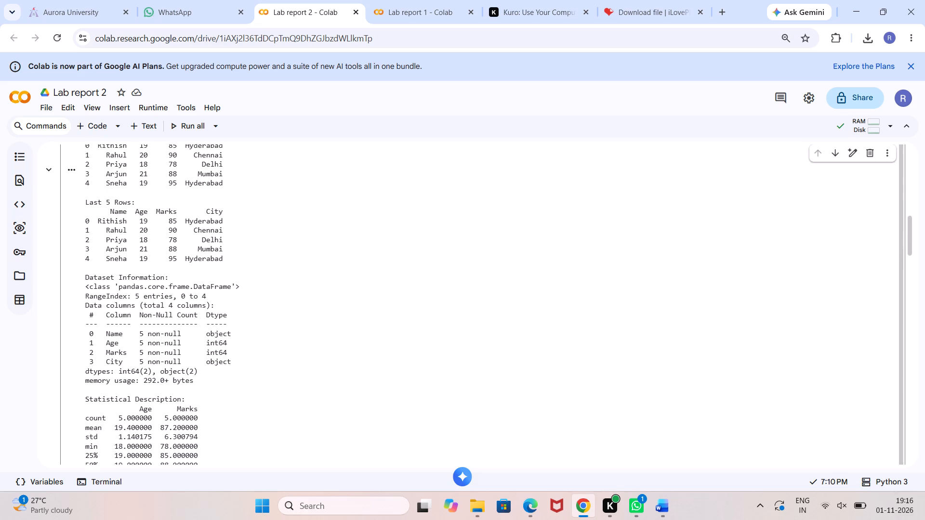
scroll(219, 243, "down", 2)
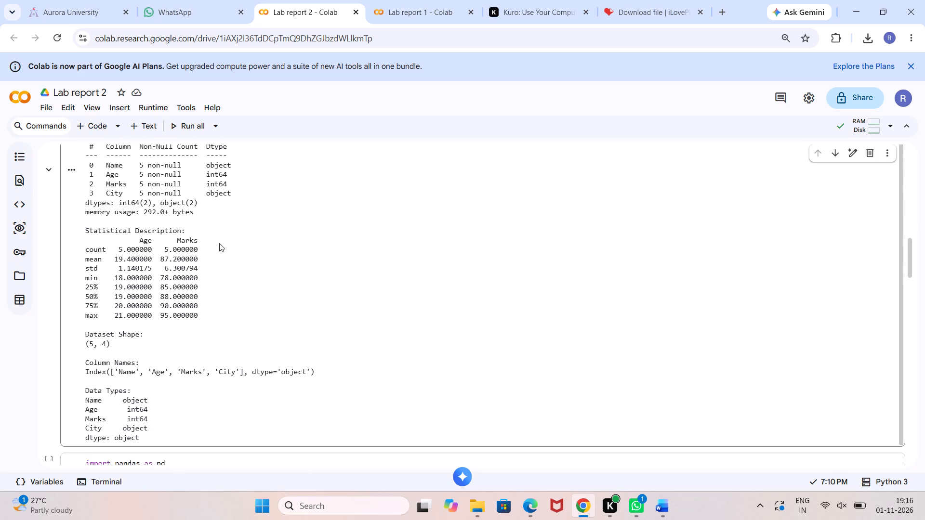
scroll(219, 243, "down", 3)
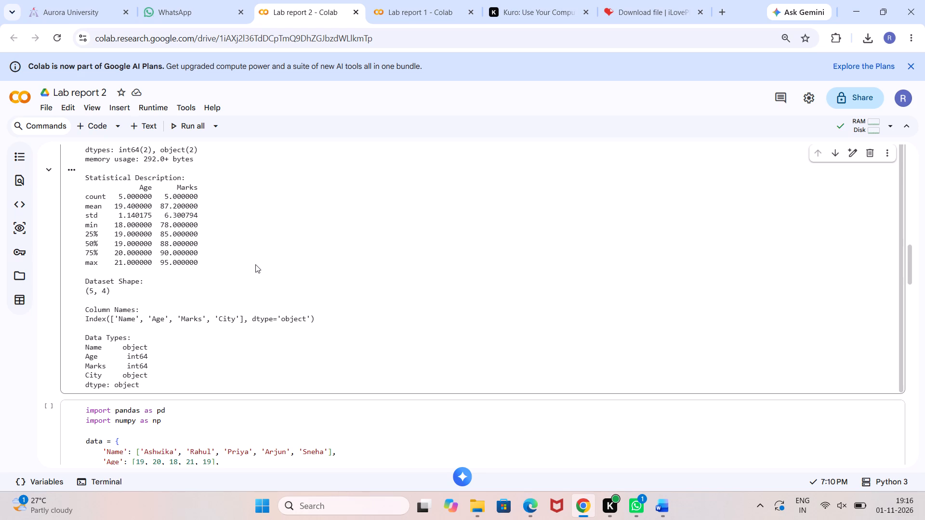
key("Print")
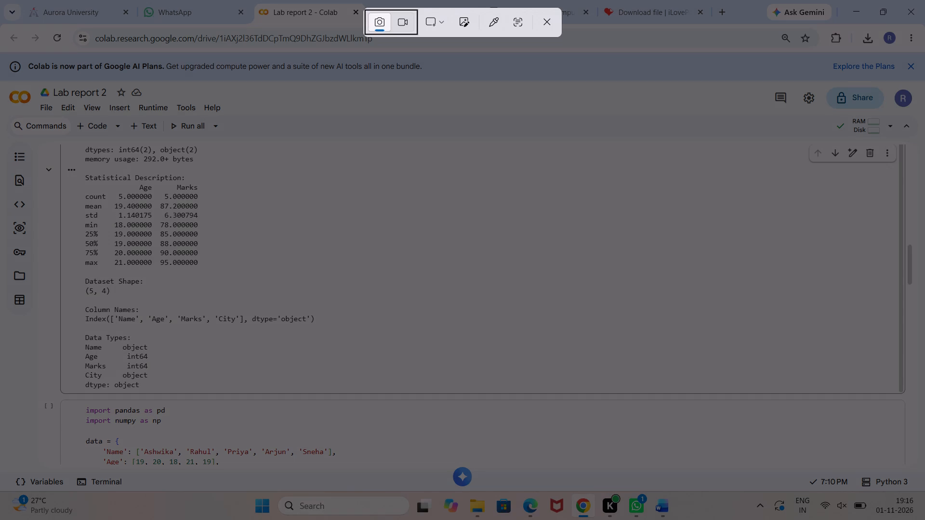
left_click_drag(0, 79, 441, 299)
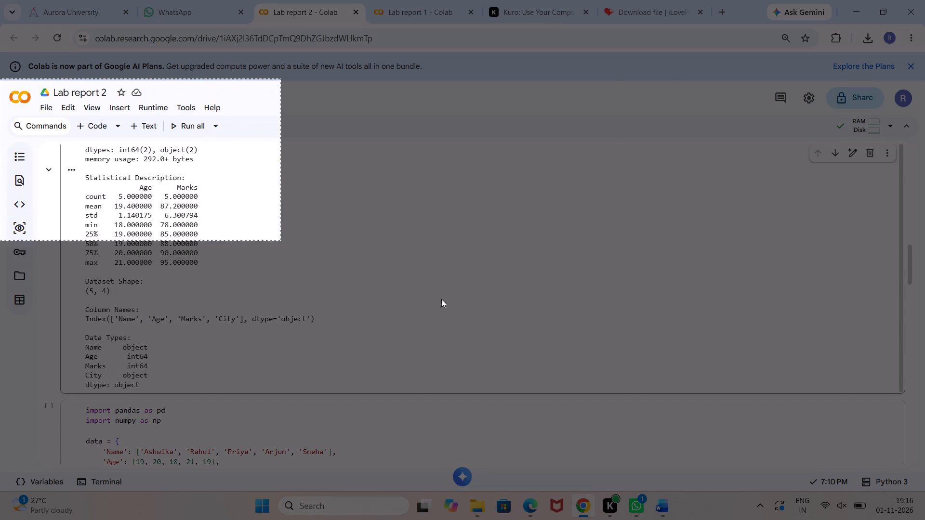
left_click_drag(441, 299, 840, 460)
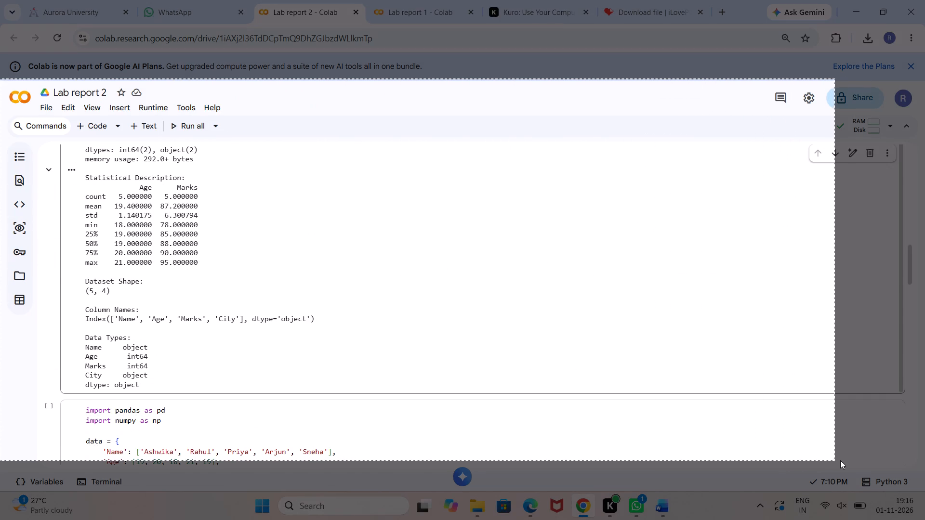
left_click_drag(840, 460, 924, 491)
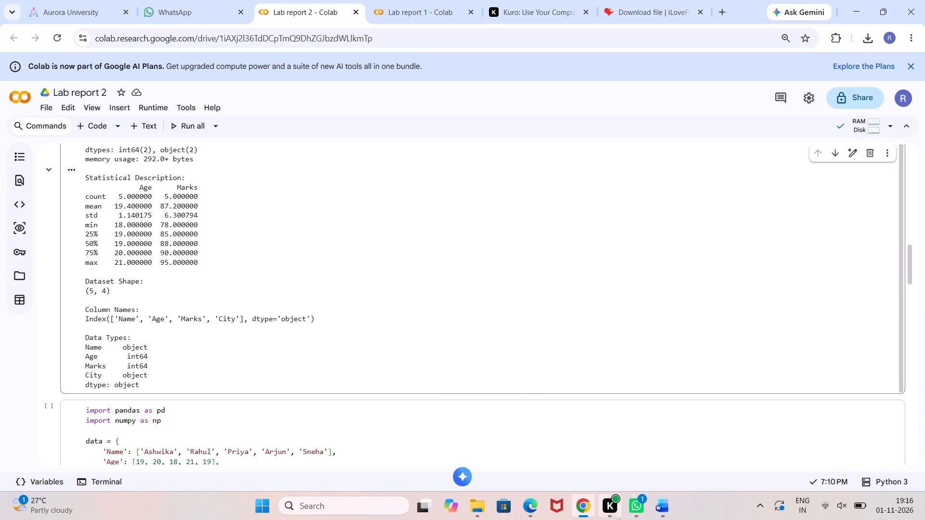
Switch to the Word report and paste the Statistical Description capture below the first output capture on the third page.
left_click(657, 505)
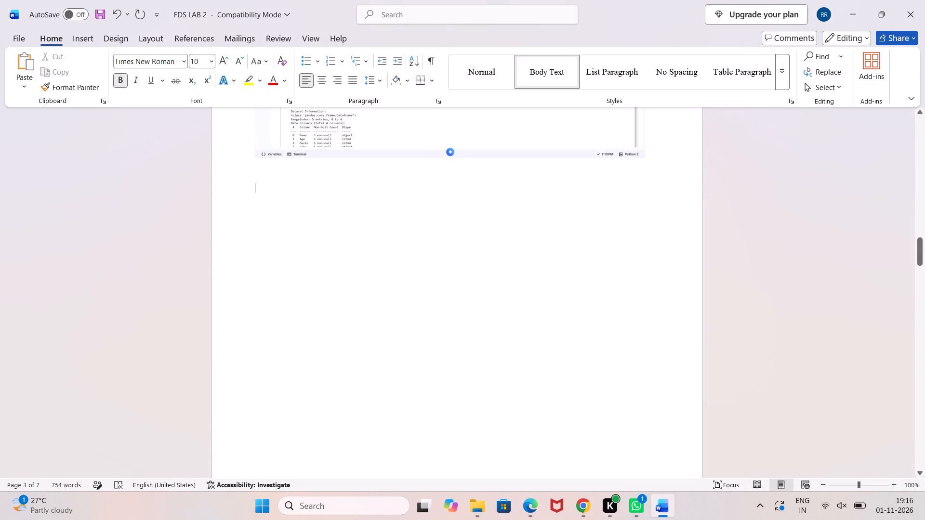
key("ctrl+v")
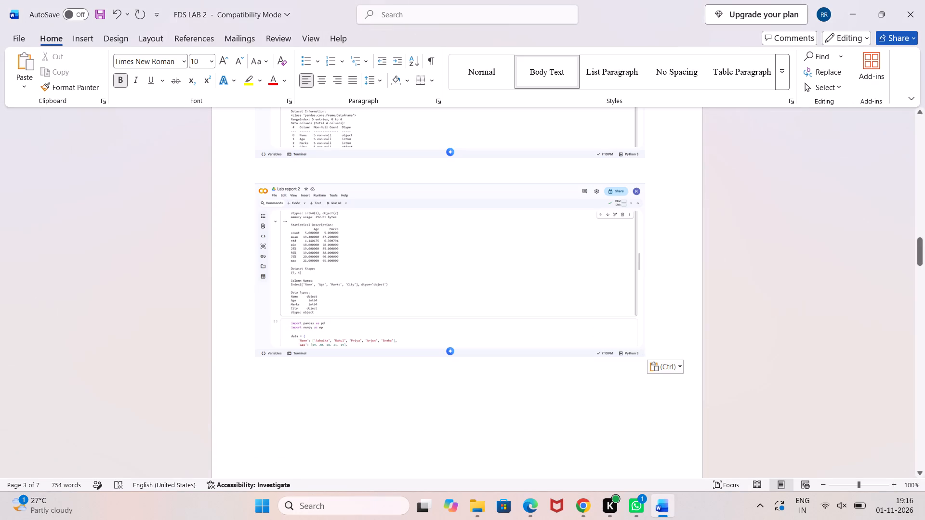
Delete the old dark-themed code screenshot under the CODE heading on the fourth page.
scroll(430, 237, "down", 2)
scroll(430, 237, "up", 2)
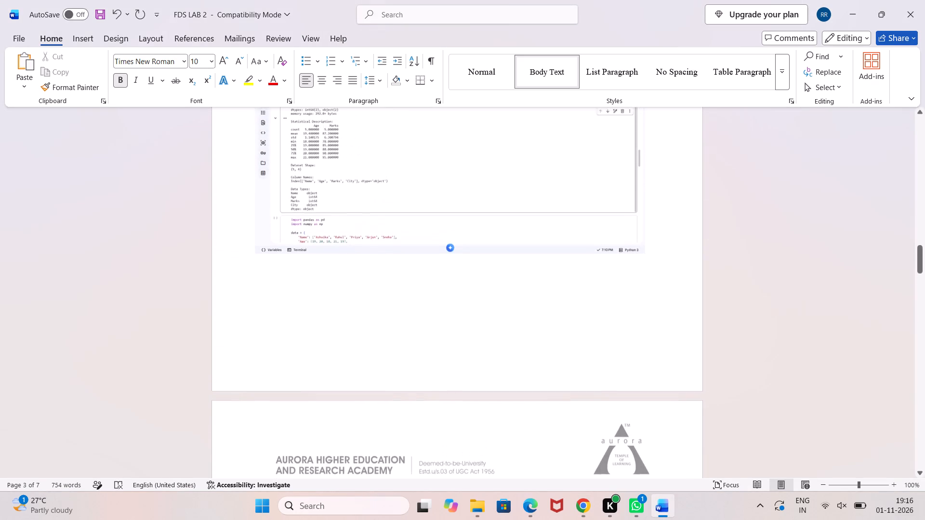
scroll(430, 237, "down", 3)
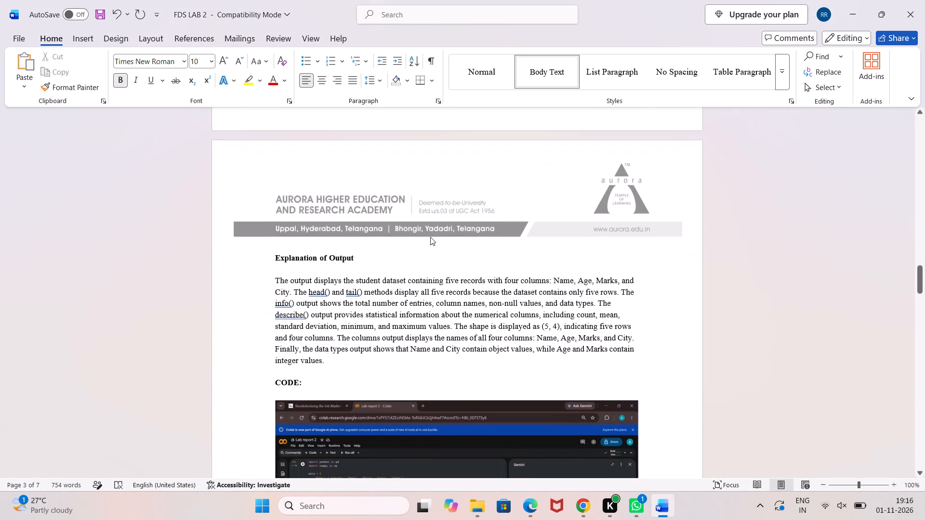
scroll(430, 237, "down", 2)
scroll(430, 237, "up", 1)
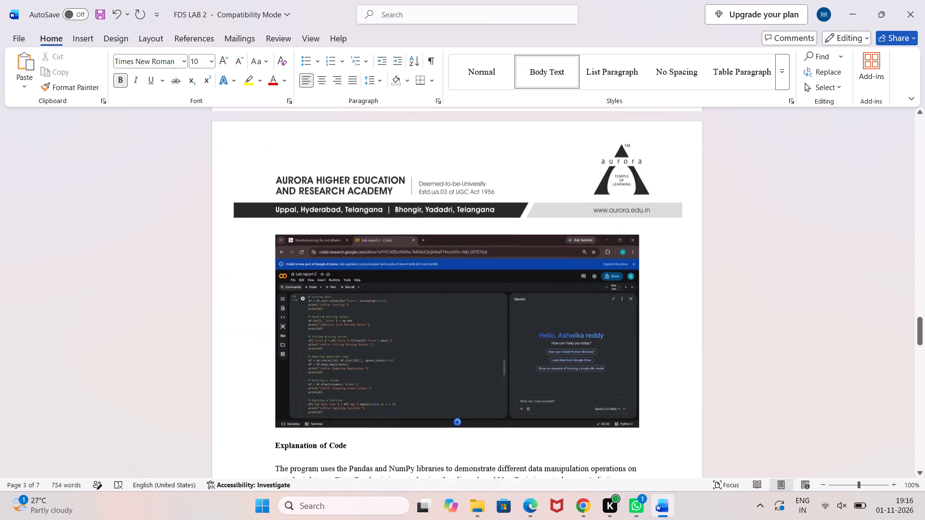
scroll(430, 237, "up", 2)
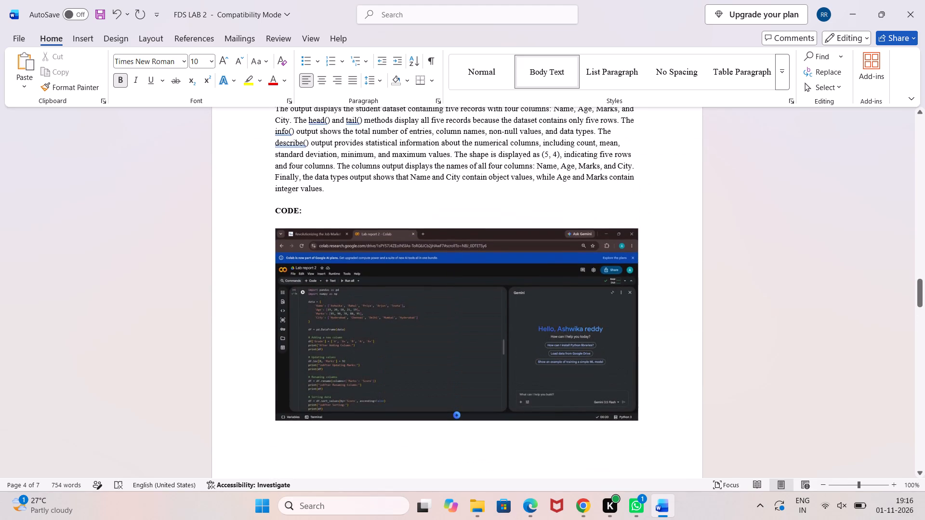
scroll(430, 237, "down", 4)
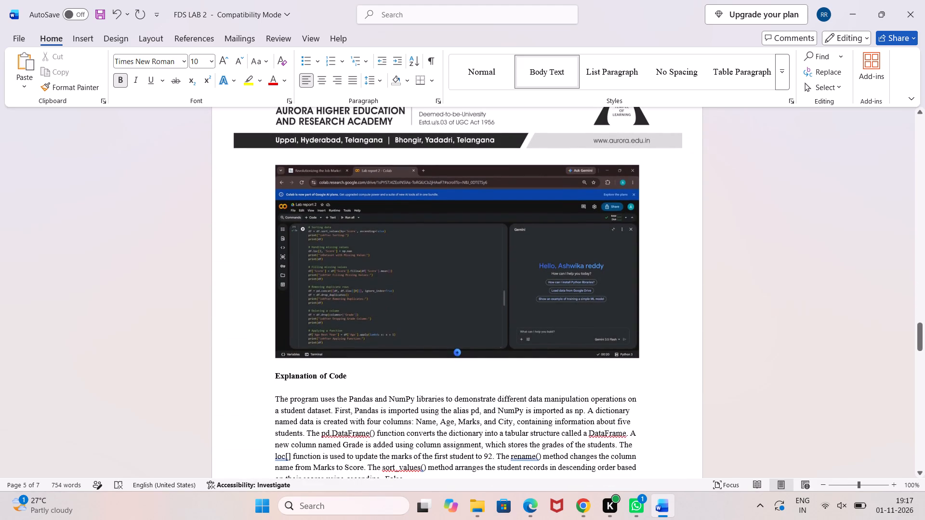
scroll(430, 237, "right", 1)
scroll(430, 237, "up", 2)
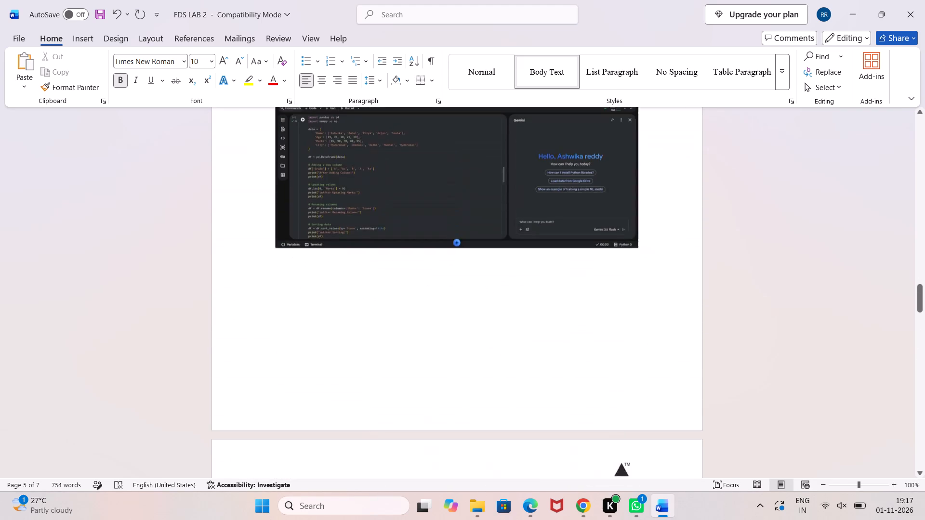
scroll(430, 237, "up", 1)
scroll(430, 237, "down", 2)
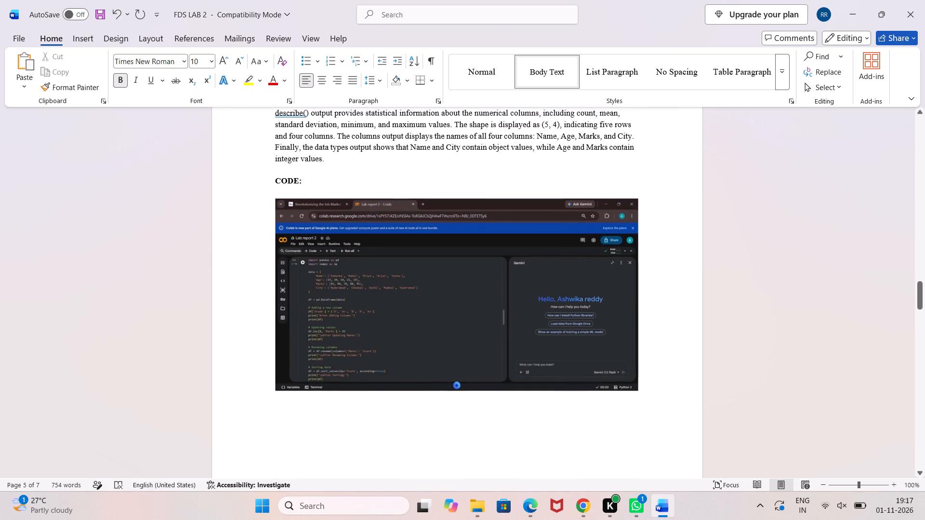
left_click(425, 249)
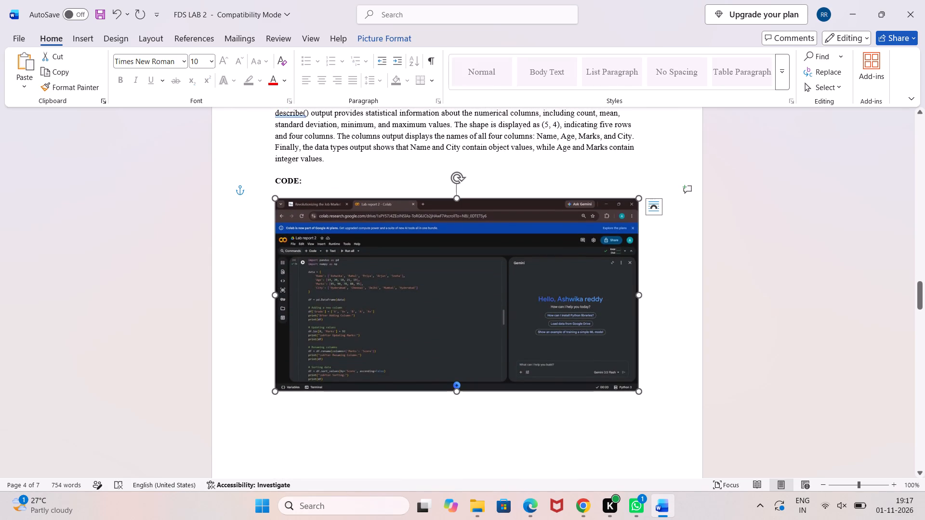
key("Delete")
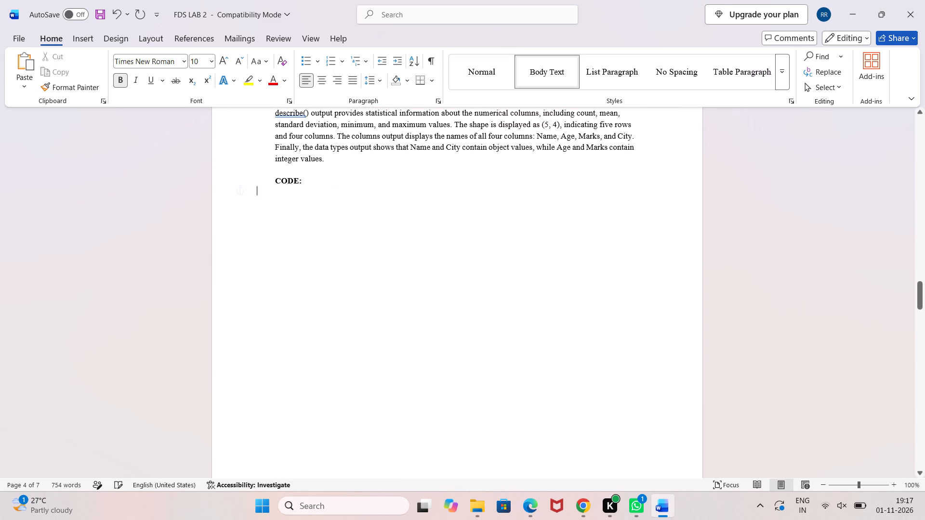
Switch to the Chrome notebook and capture its full-width area, with the second code cell from the imports through the Sorting data section.
left_click(591, 512)
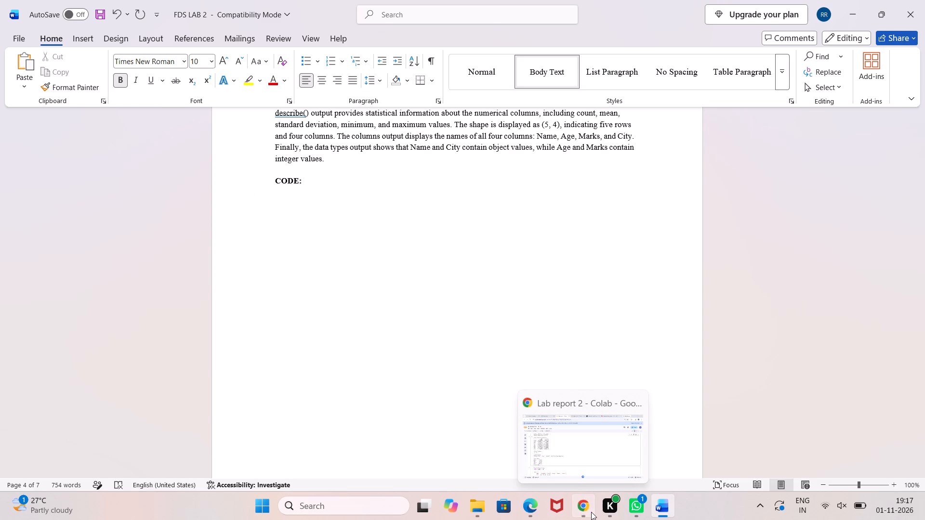
scroll(272, 314, "down", 2)
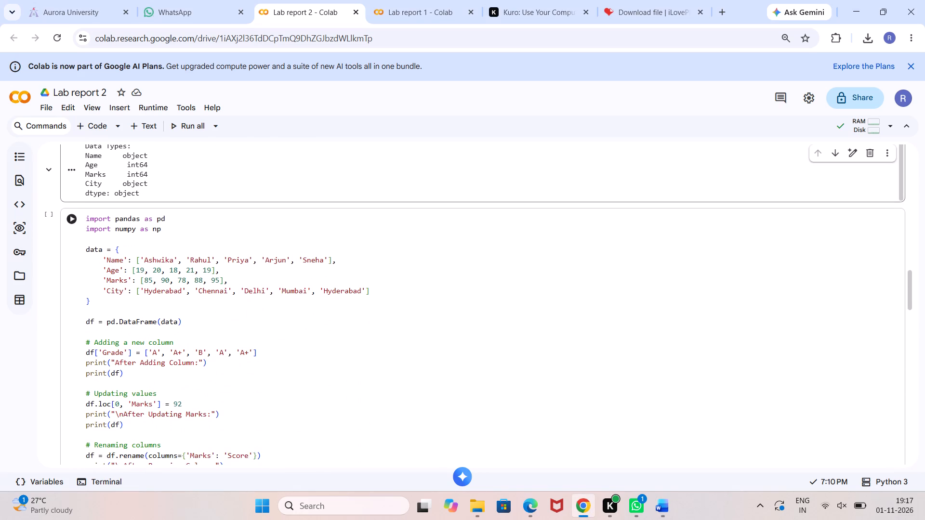
scroll(272, 314, "down", 3)
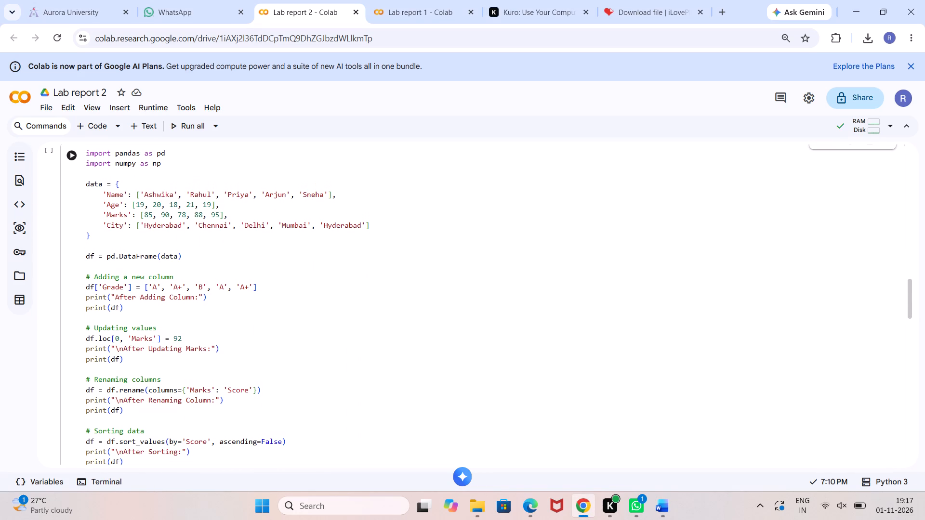
key("Print")
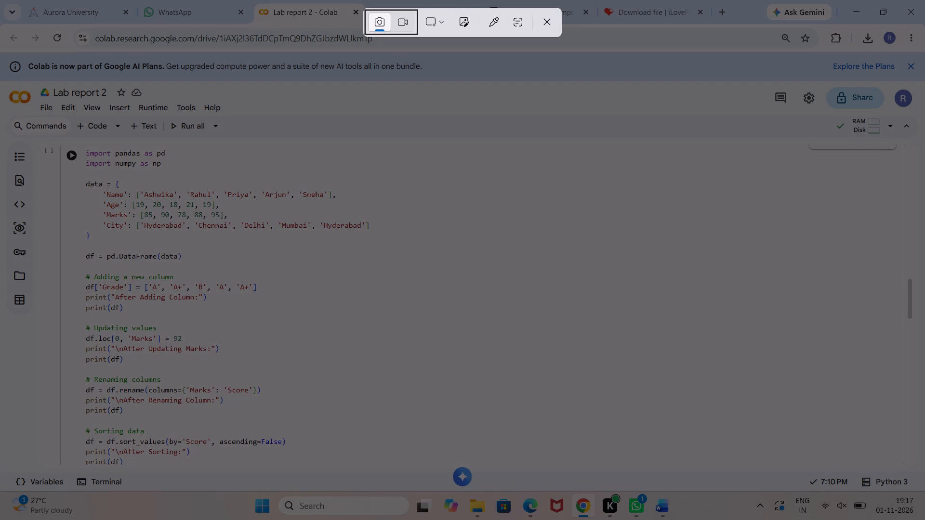
left_click_drag(0, 80, 542, 416)
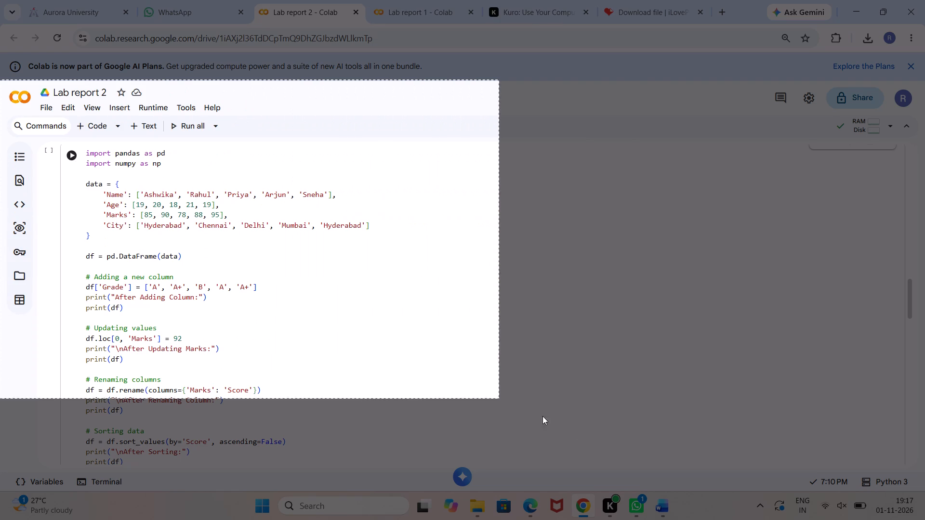
left_click_drag(542, 416, 796, 475)
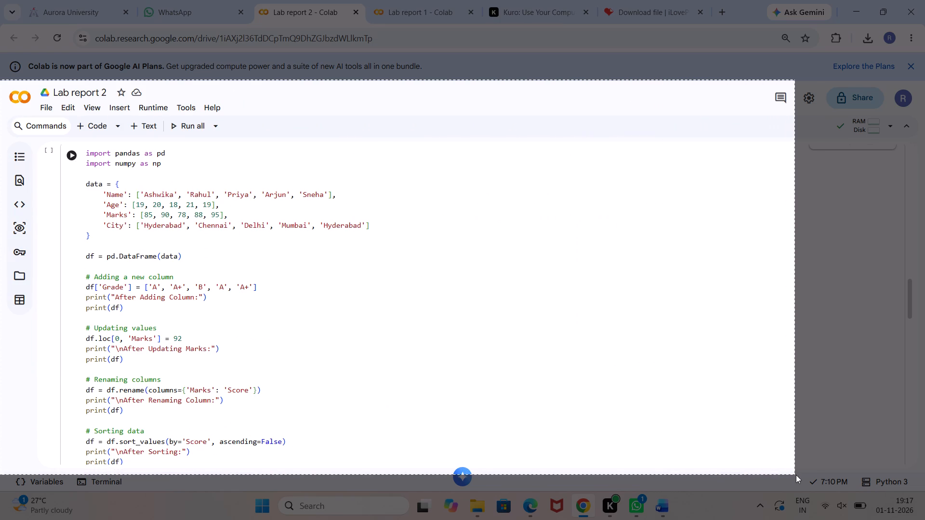
left_click_drag(796, 475, 924, 498)
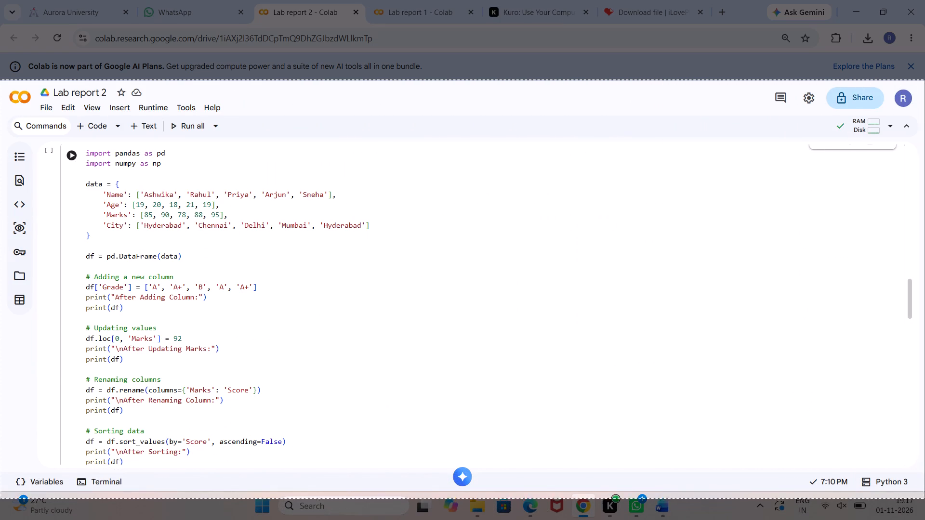
left_click_drag(924, 498, 924, 491)
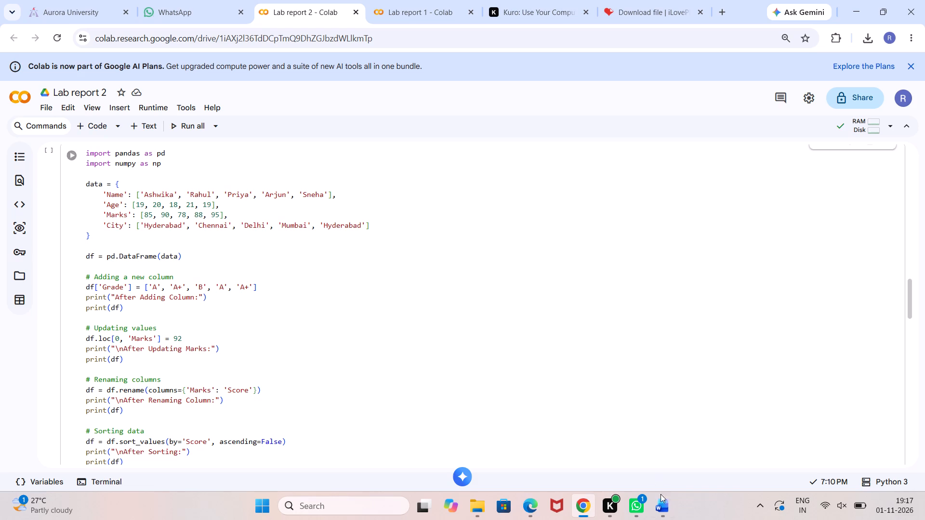
Switch to the Word report and paste the second cell's code capture directly below the fourth page's CODE heading.
left_click(658, 508)
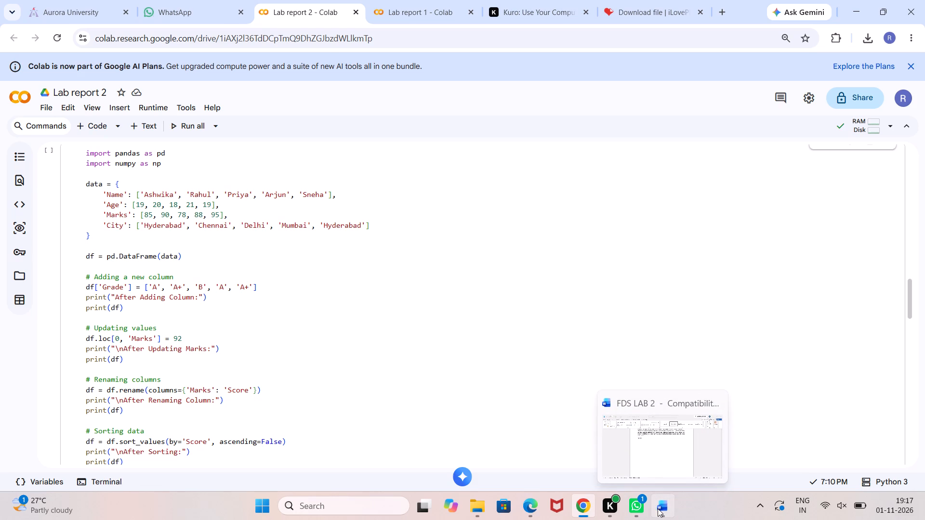
key("ctrl+v")
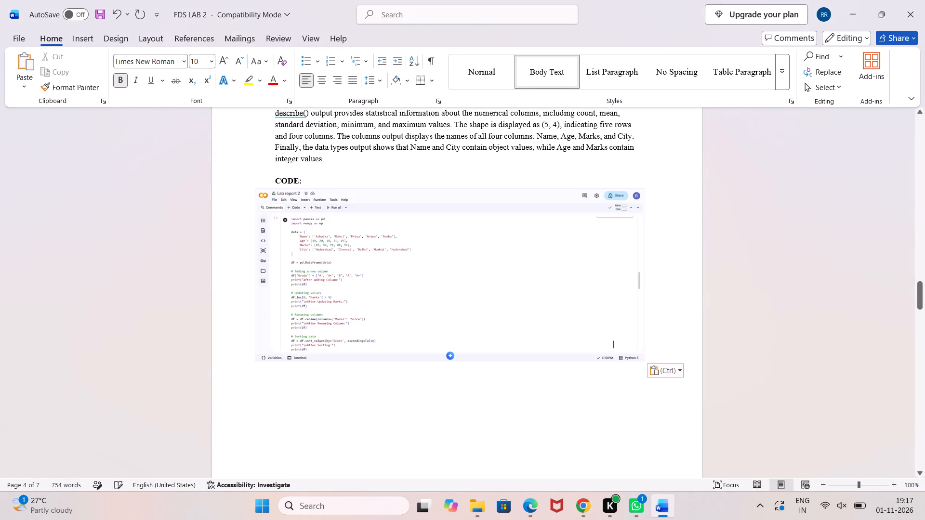
Examine the old dark-themed code screenshot on the report's fifth page to see which part of the code it covers.
scroll(325, 204, "down", 2)
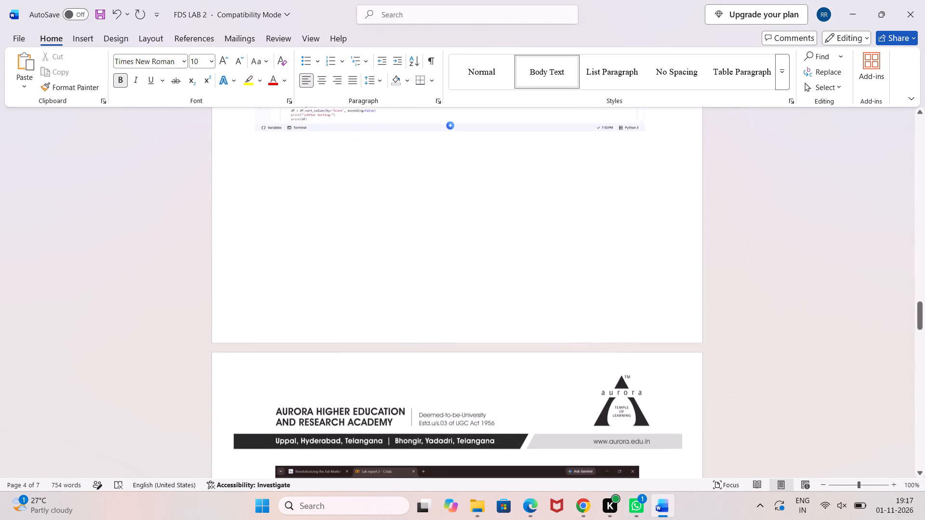
scroll(325, 204, "down", 4)
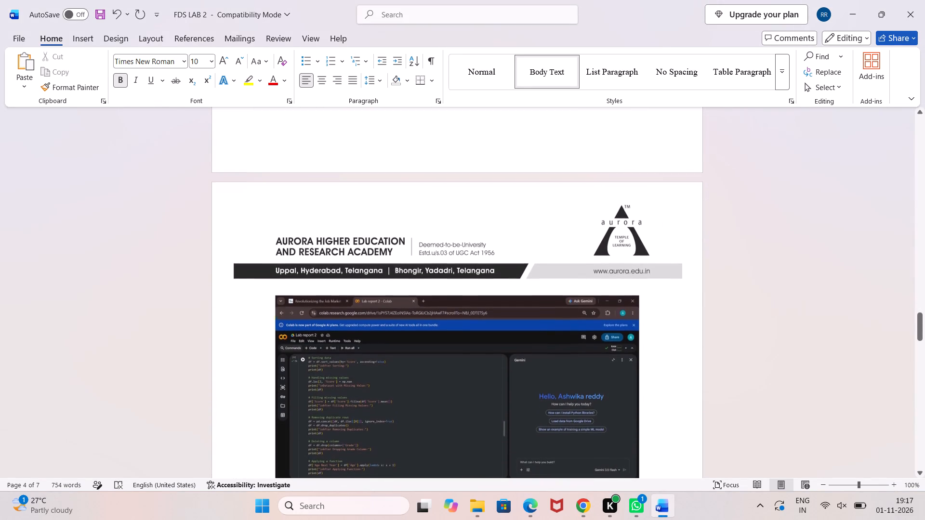
scroll(325, 204, "down", 2)
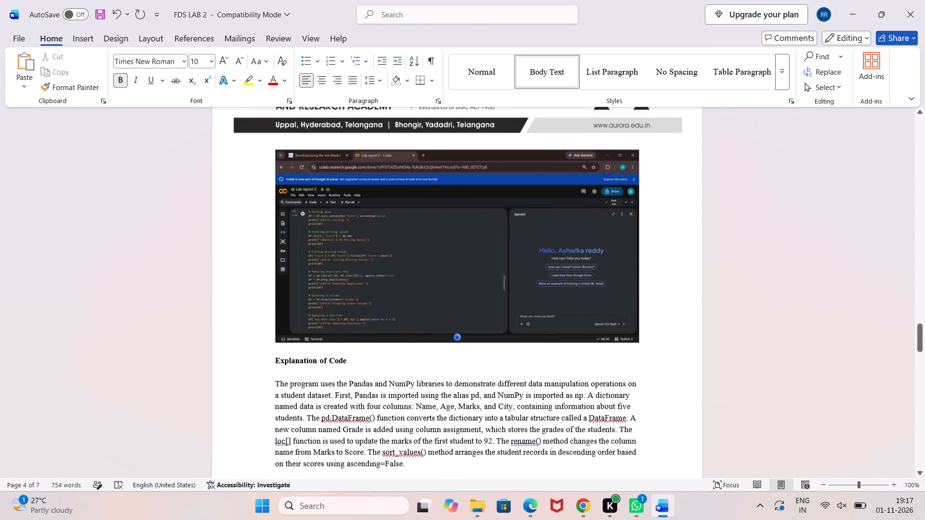
left_click(352, 231)
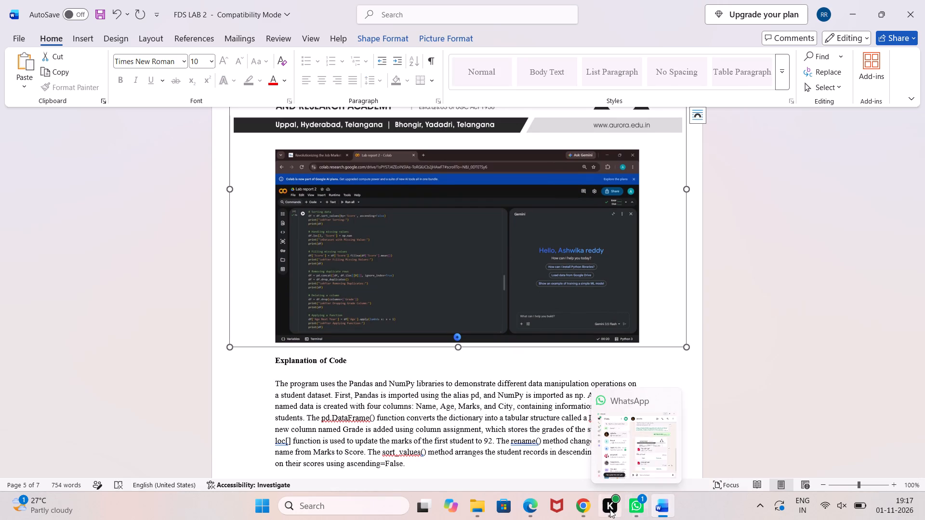
Switch to the Chrome notebook and capture its full-width area, with the second code cell from Handling missing values through Applying a function.
left_click(586, 509)
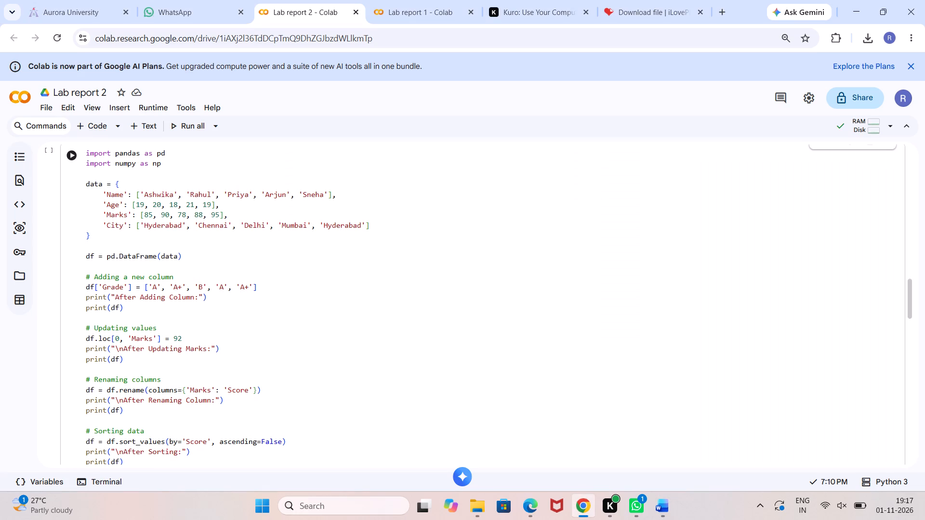
scroll(476, 348, "down", 2)
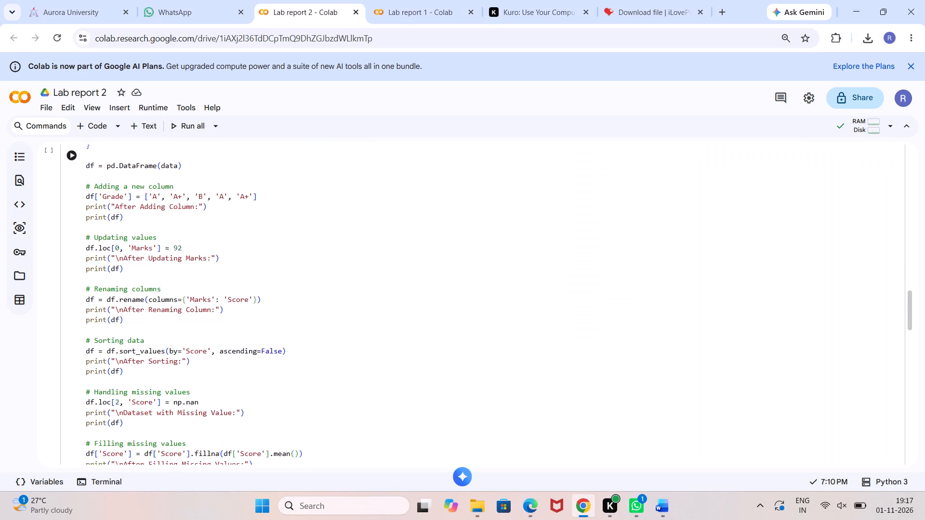
scroll(476, 348, "down", 3)
scroll(476, 348, "up", 1)
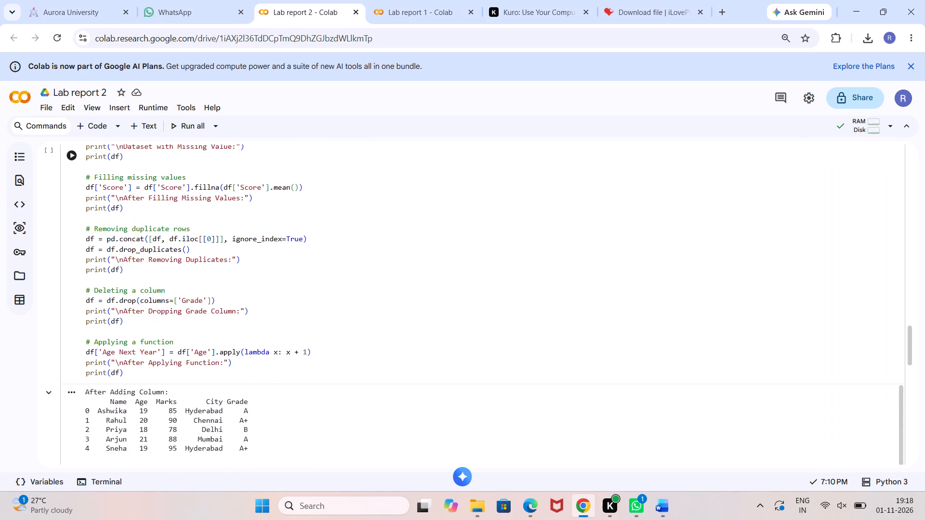
scroll(476, 348, "up", 2)
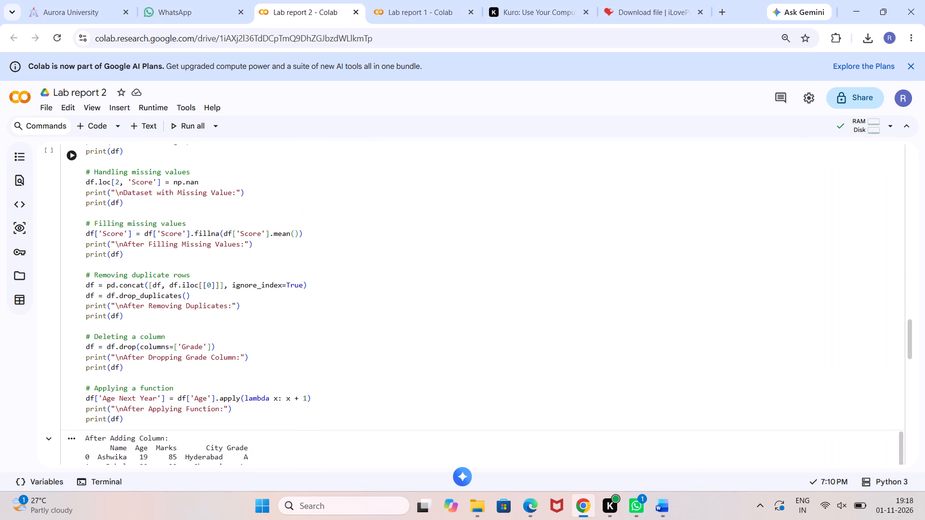
scroll(476, 348, "up", 3)
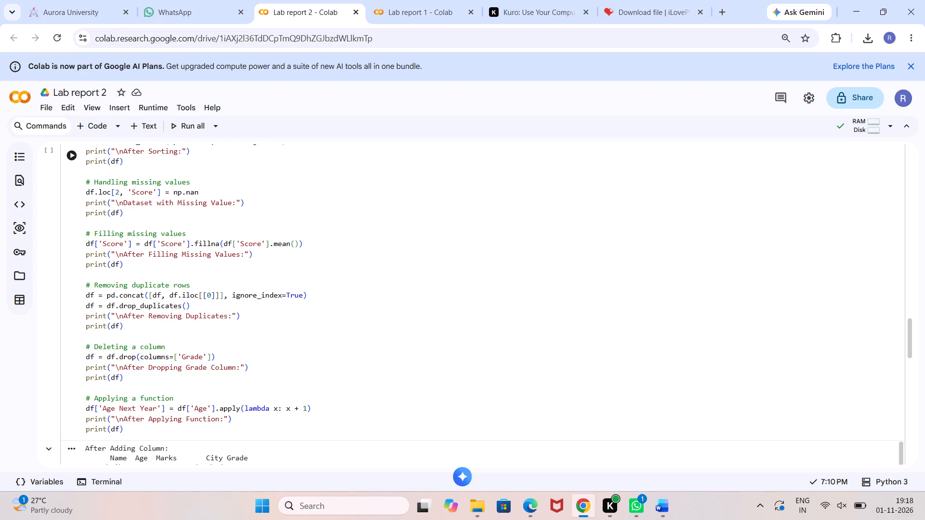
key("Print")
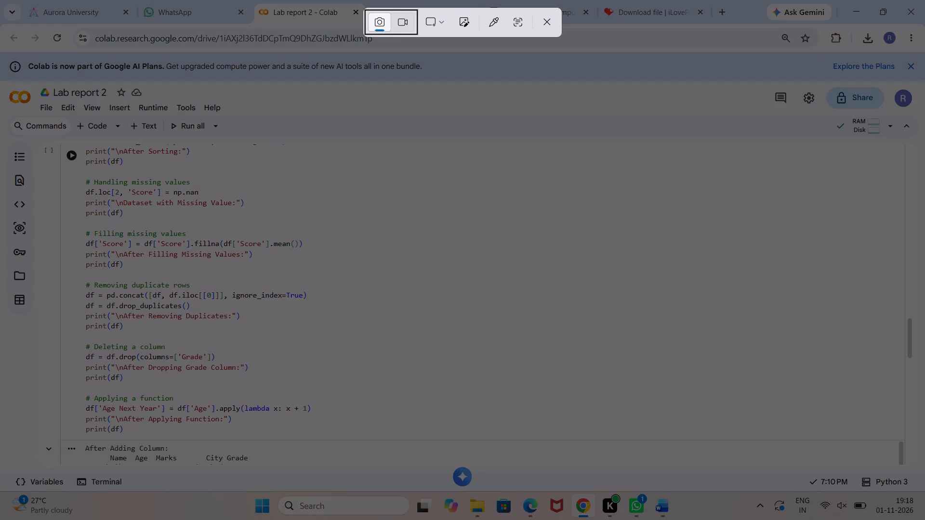
left_click_drag(0, 79, 647, 460)
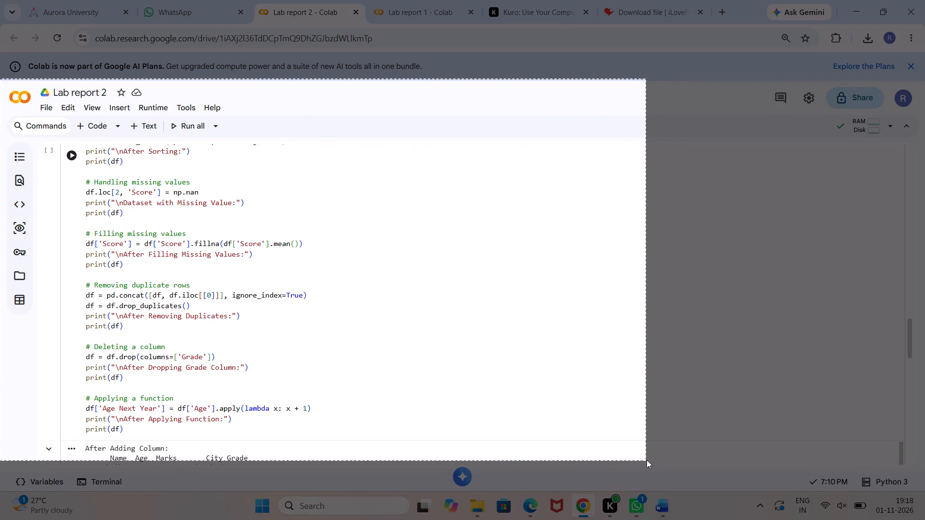
left_click_drag(647, 460, 770, 511)
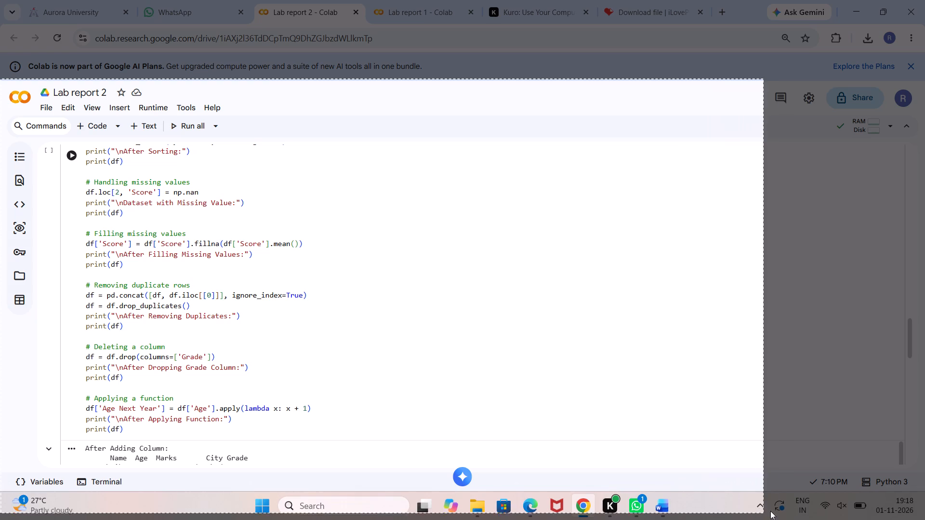
left_click_drag(770, 511, 924, 490)
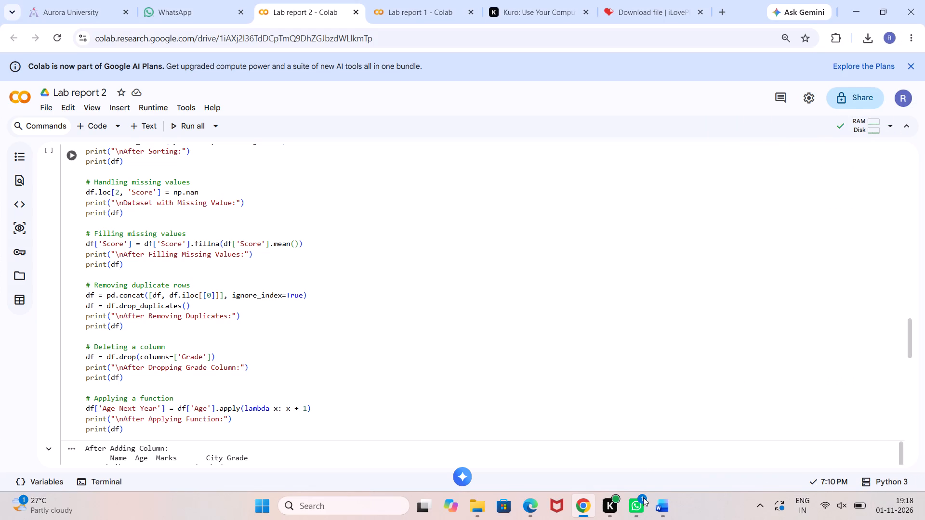
Switch to the Word report and delete the old dark-themed code screenshot above Explanation of Code on the fifth page.
left_click(658, 516)
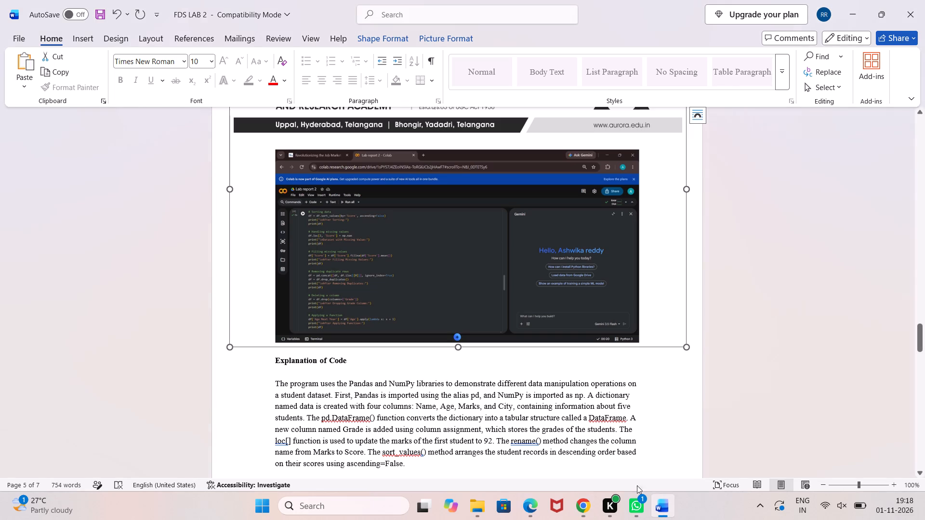
scroll(520, 310, "up", 2)
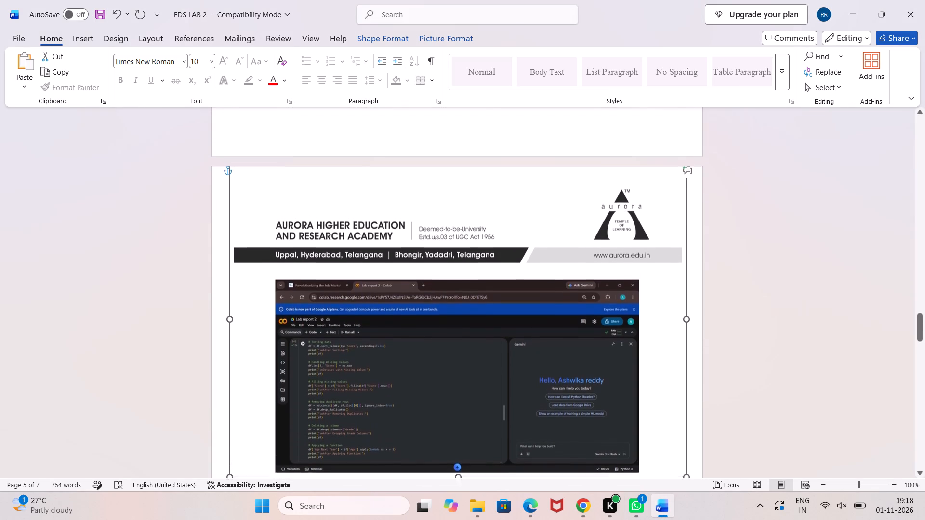
scroll(520, 310, "up", 2)
scroll(520, 310, "down", 1)
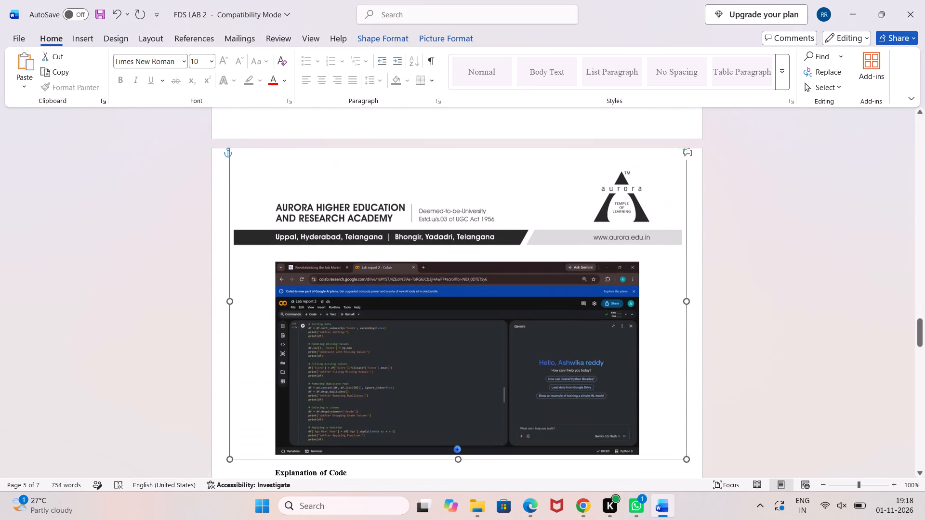
scroll(520, 310, "down", 1)
left_click(467, 302)
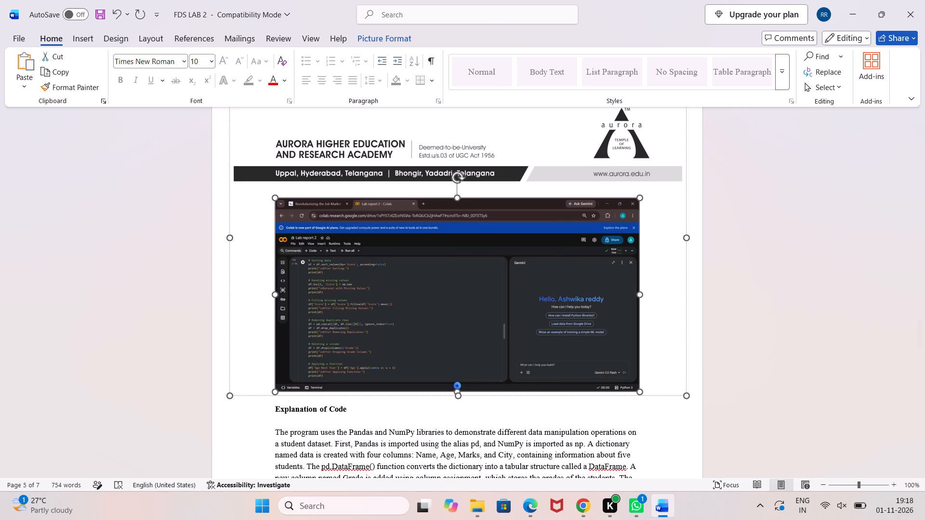
key("Delete")
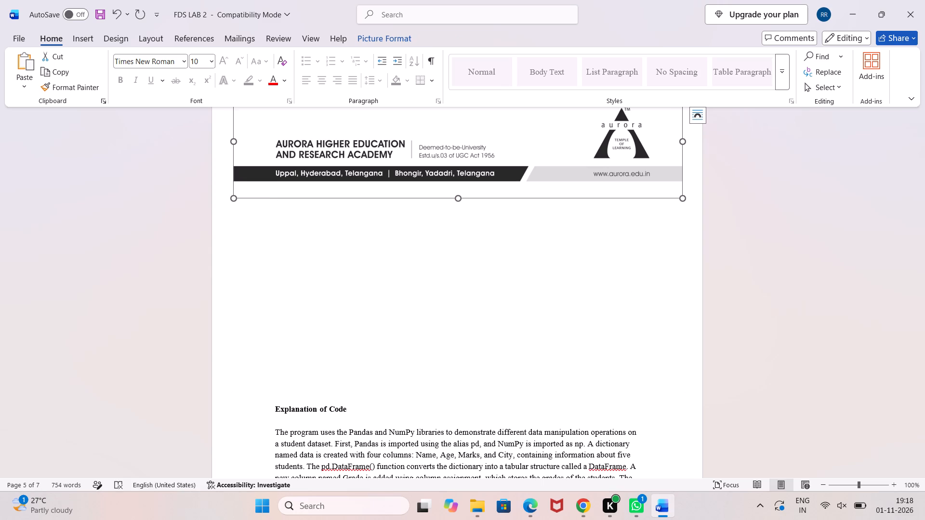
Paste the capture of the second cell's remaining code below the letterhead on the fifth page.
left_click(251, 217)
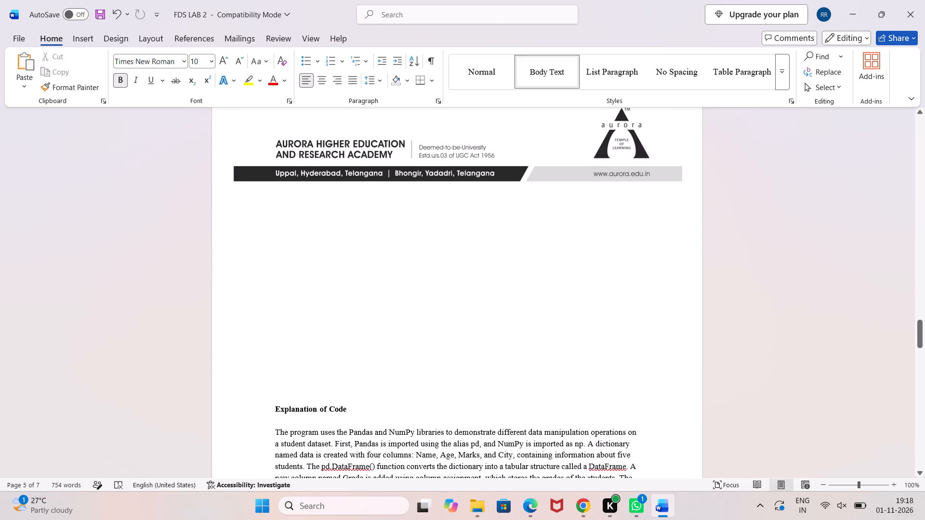
key("ctrl+v")
Remove the surplus blank lines between the pasted code capture and the Explanation of Code heading on the fifth page.
scroll(251, 217, "down", 3)
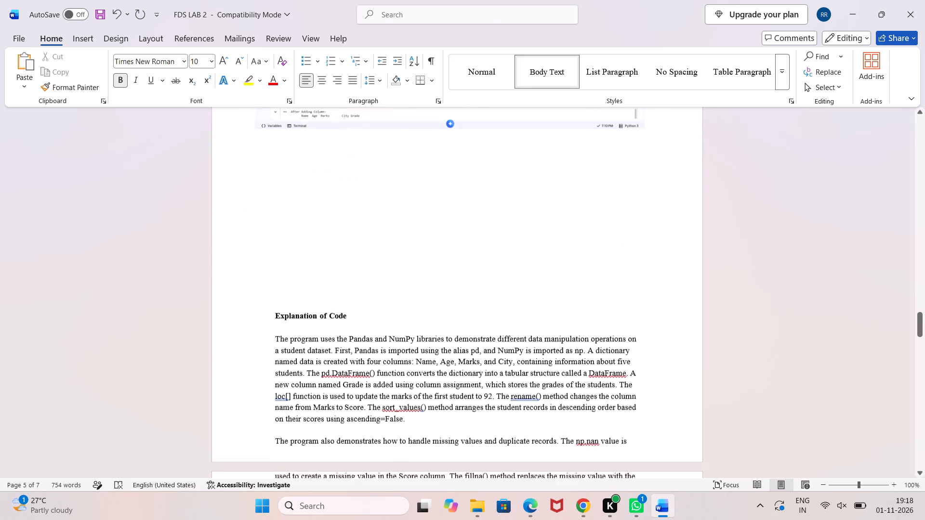
left_click(280, 281)
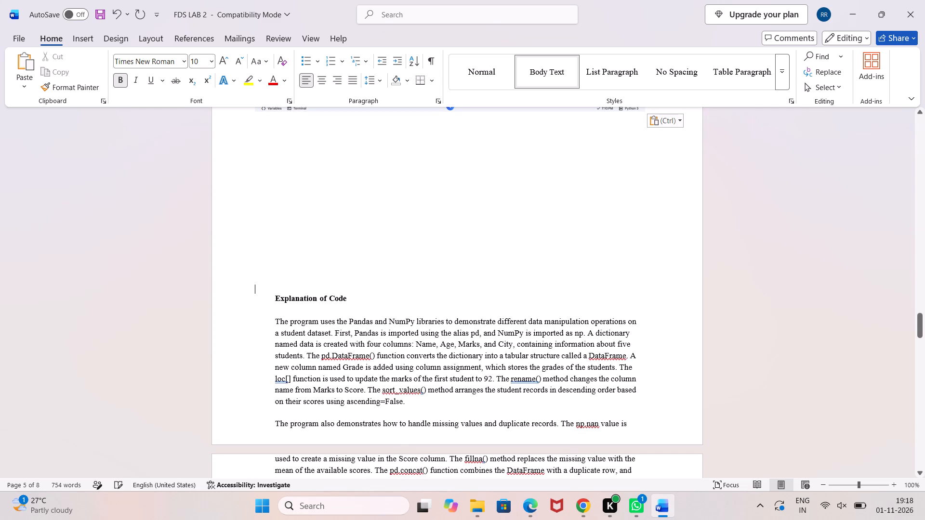
key("BackSpace")
key("BackSpace")
key("BackSpace")
key("BackSpace")
key("BackSpace")
key("BackSpace")
key("BackSpace")
key("BackSpace")
key("BackSpace")
key("BackSpace")
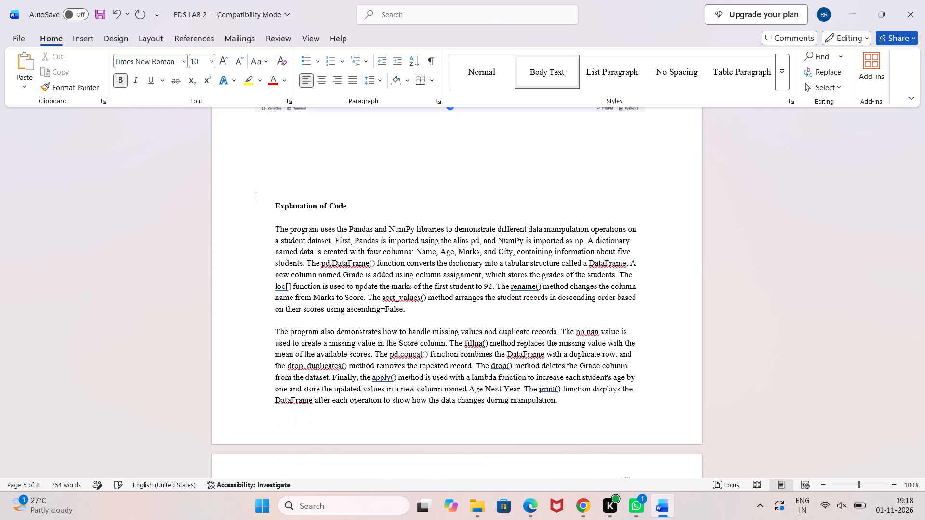
key("BackSpace")
key("BackSpace")
key("BackSpace")
key("BackSpace")
key("BackSpace")
key("BackSpace")
Add three blank lines between the CODE heading and the code capture on the fourth page.
scroll(280, 281, "up", 4)
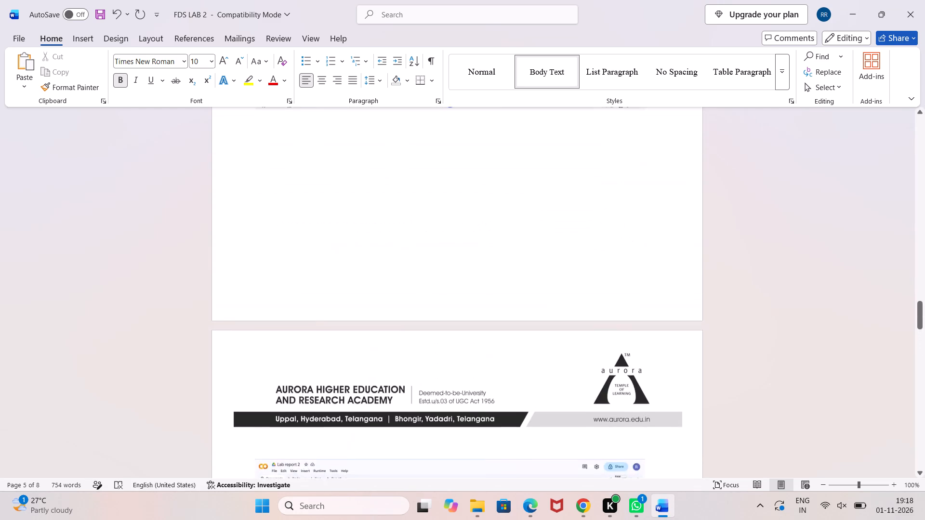
scroll(280, 281, "up", 3)
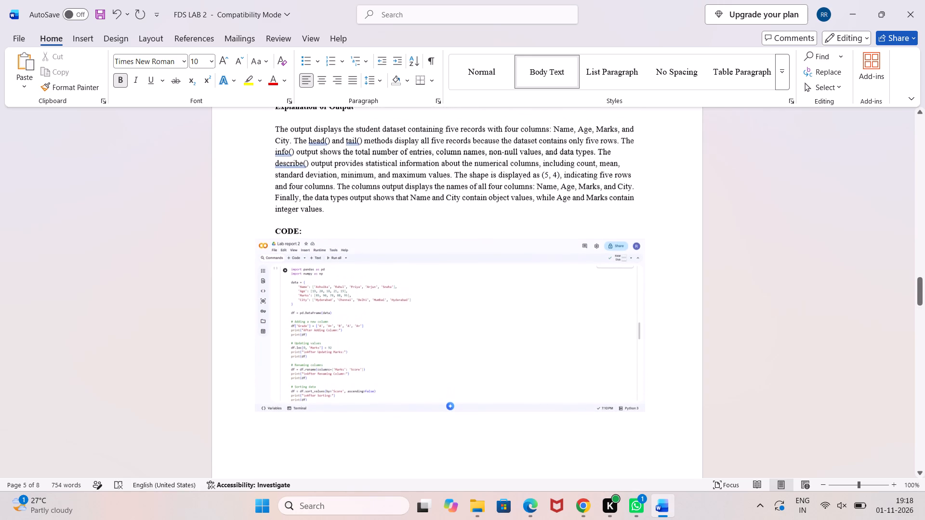
scroll(280, 281, "up", 1)
left_click(313, 276)
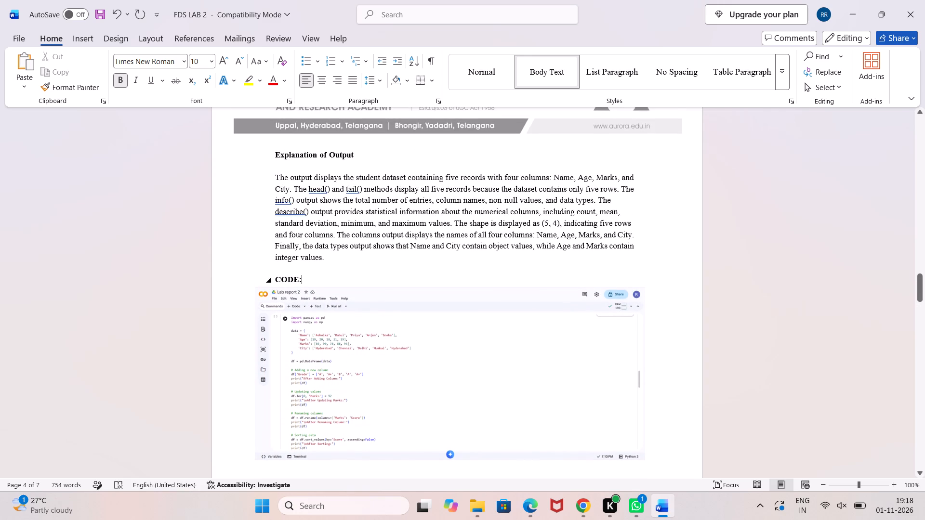
key("Return")
key("Return")
key("Return")
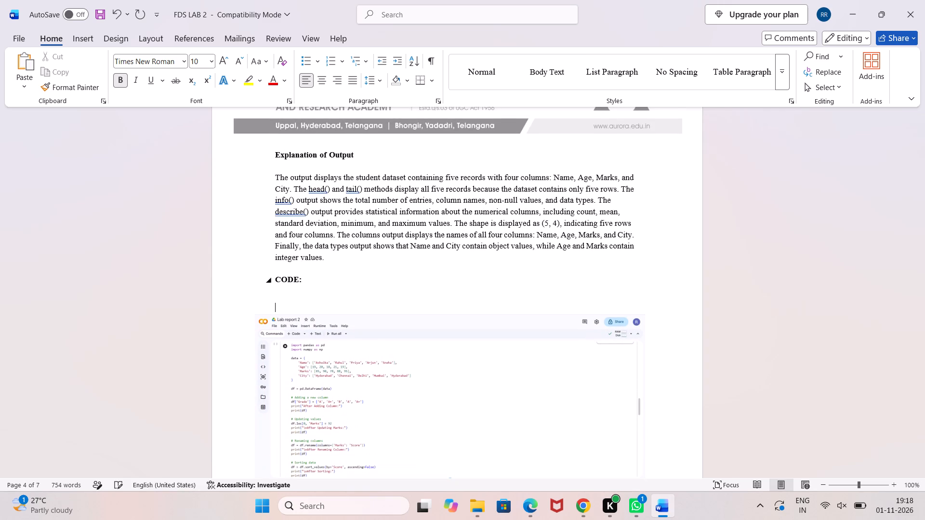
Review the remaining pages and examine the old dark-themed screenshots under the sixth page's OUTPUT heading to see which output they cover.
scroll(313, 276, "up", 1)
scroll(313, 276, "down", 2)
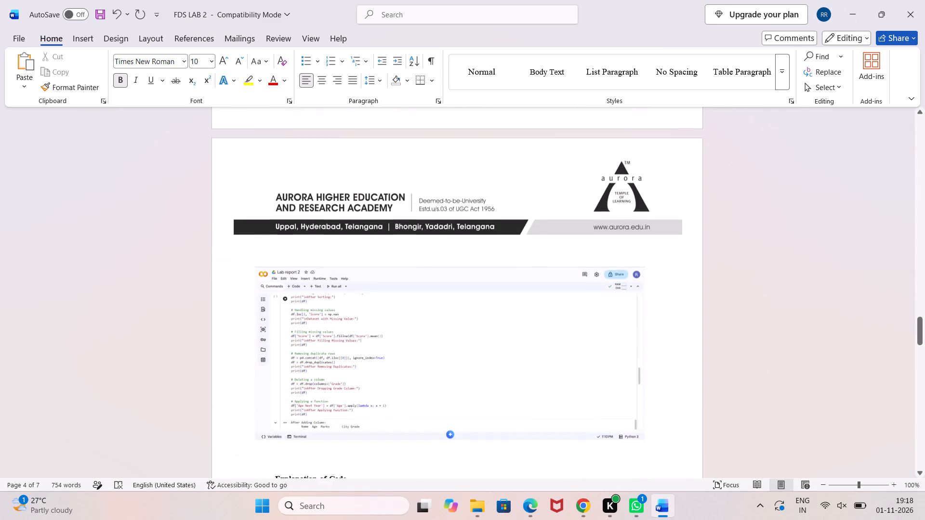
scroll(313, 276, "down", 3)
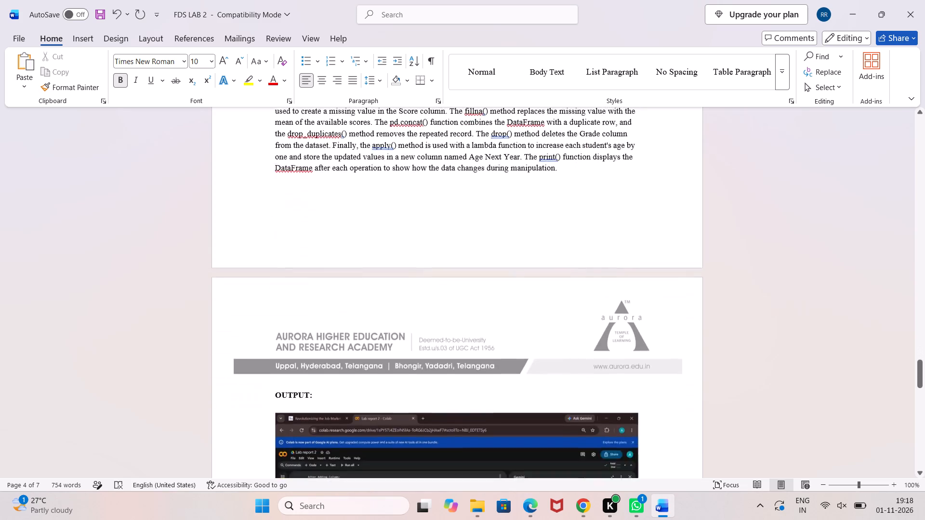
scroll(313, 276, "down", 2)
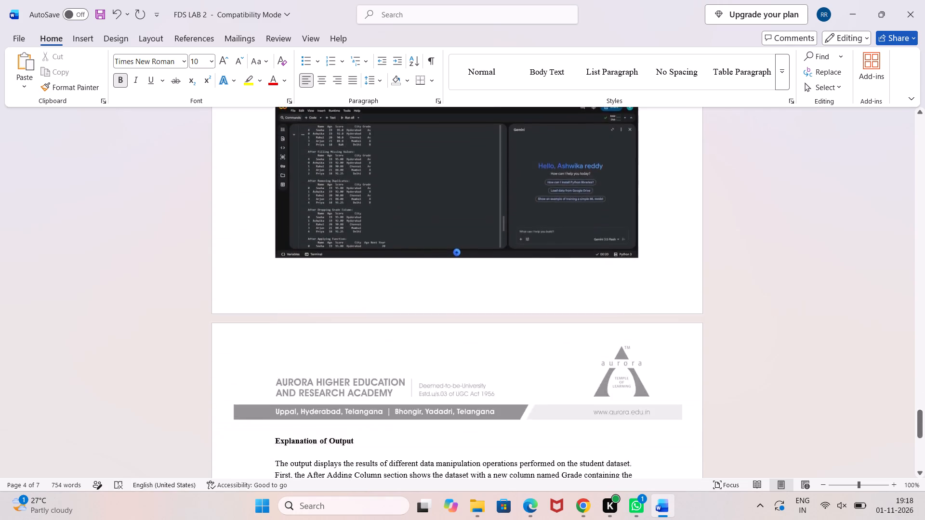
scroll(313, 276, "down", 2)
scroll(313, 276, "up", 3)
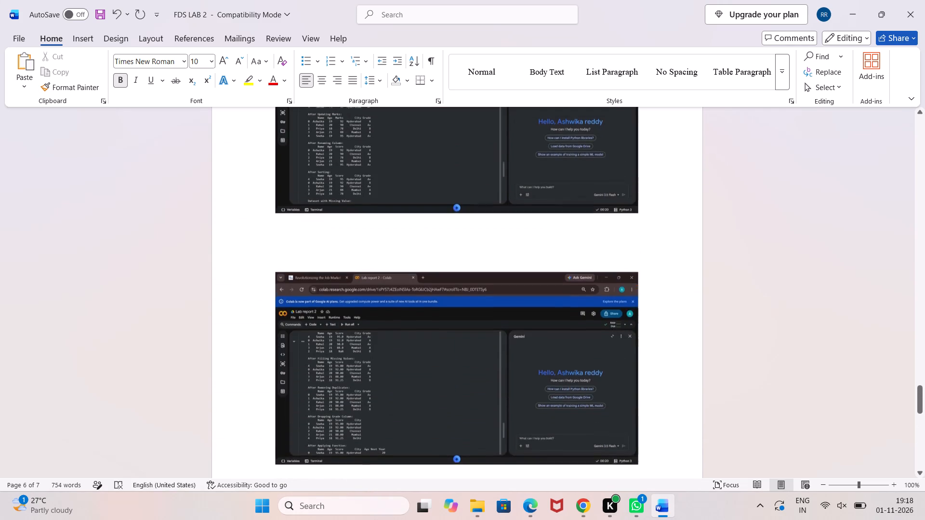
scroll(313, 276, "up", 1)
scroll(313, 276, "down", 2)
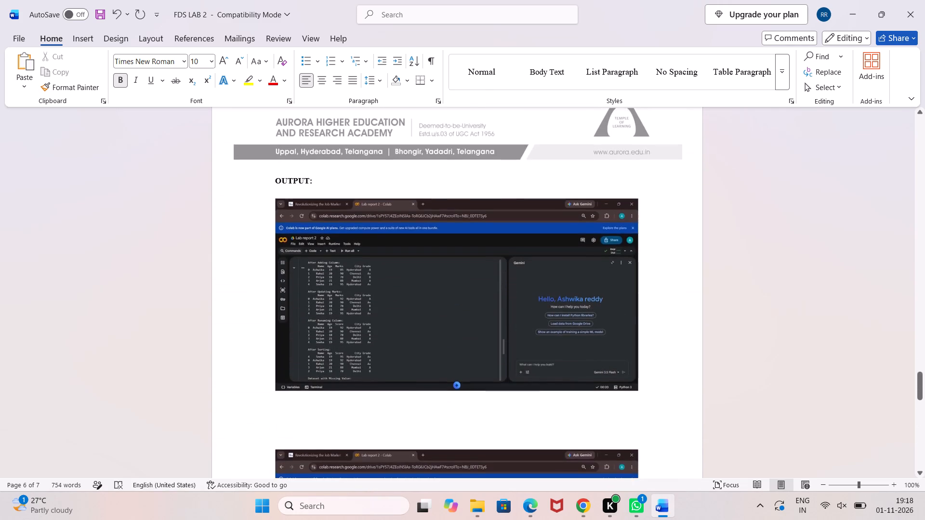
scroll(313, 276, "down", 3)
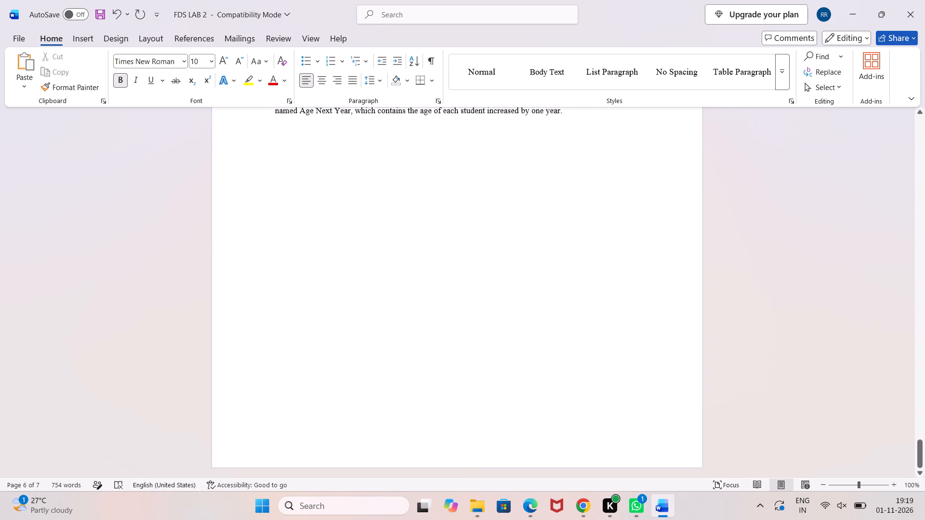
scroll(313, 276, "up", 6)
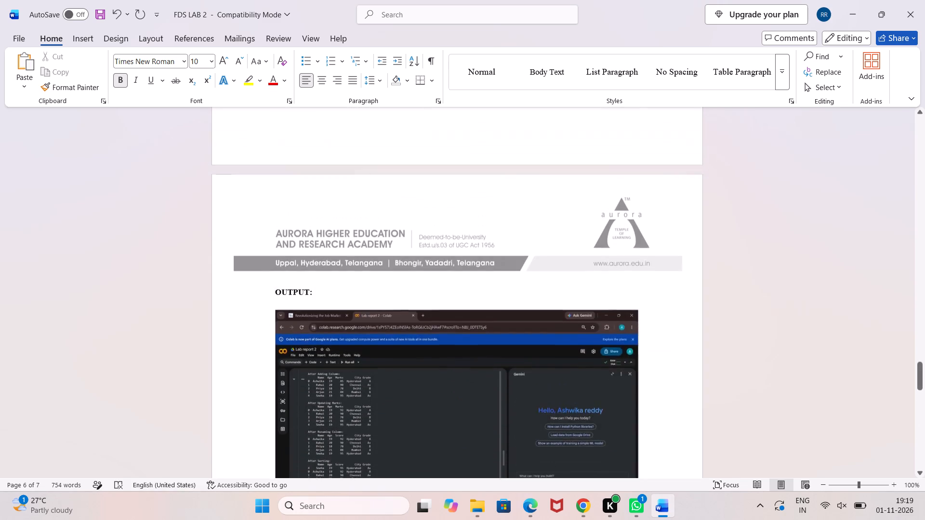
scroll(313, 276, "up", 1)
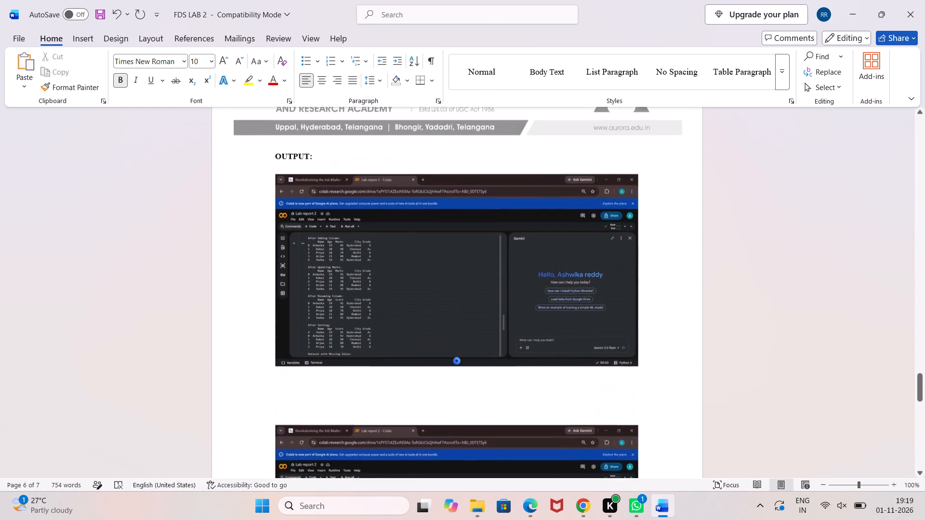
scroll(313, 276, "up", 1)
left_click(337, 276)
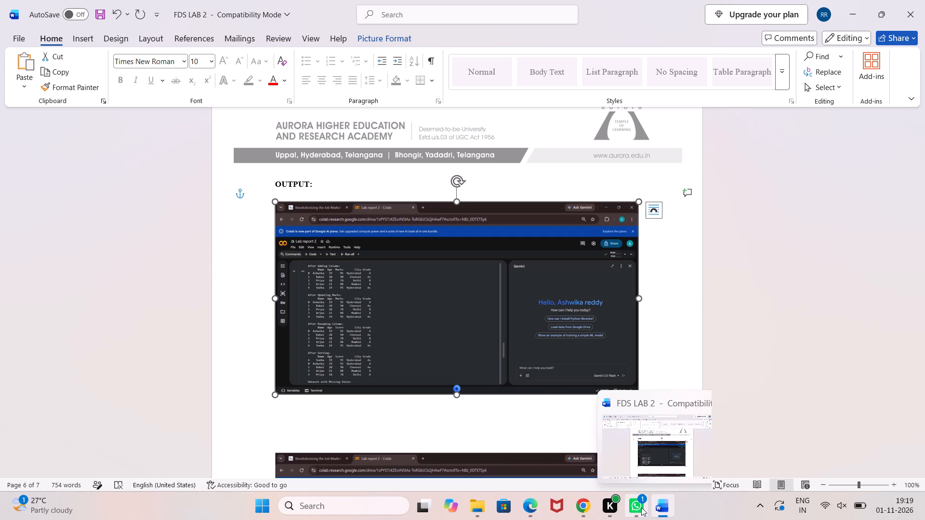
Switch to the Lab report 2 Colab notebook, replace the first name in the second cell's Name list with Rithish, and rerun the cell.
left_click(584, 515)
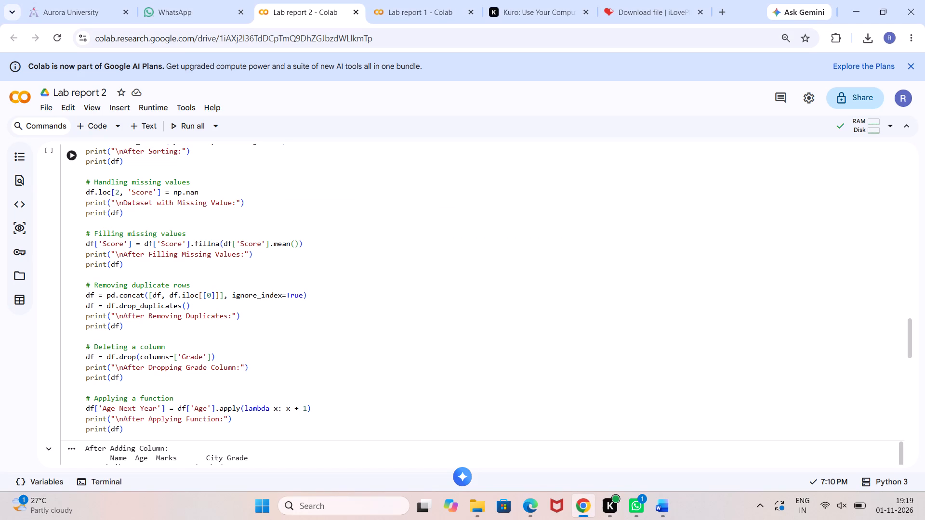
scroll(411, 325, "down", 3)
scroll(411, 325, "up", 1)
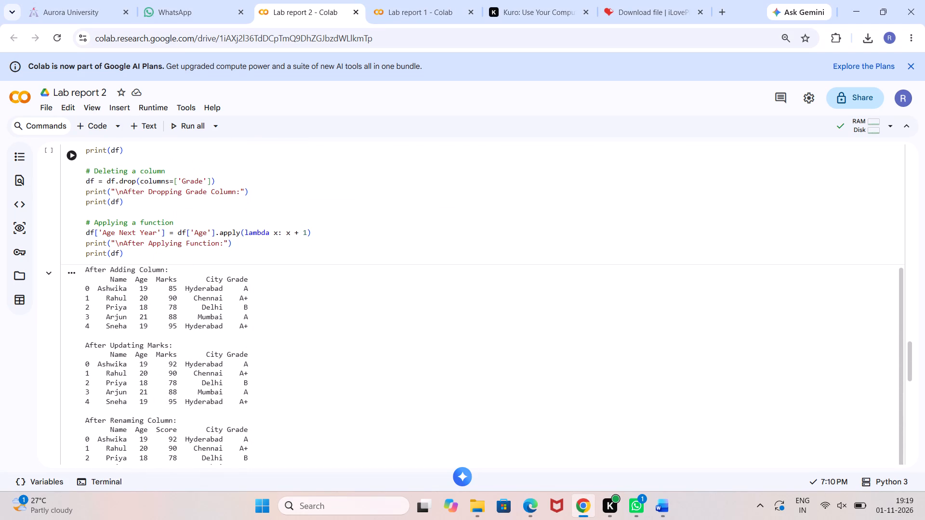
scroll(445, 177, "down", 3)
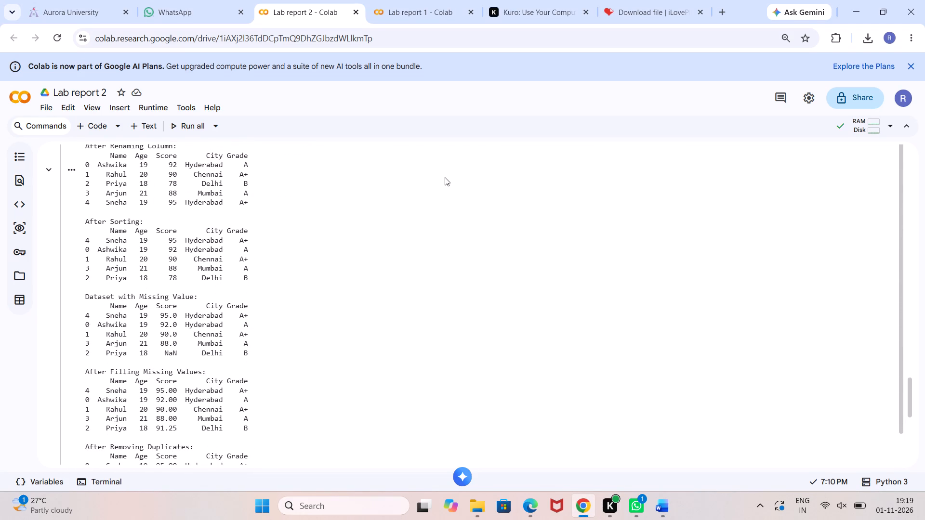
scroll(352, 284, "up", 2)
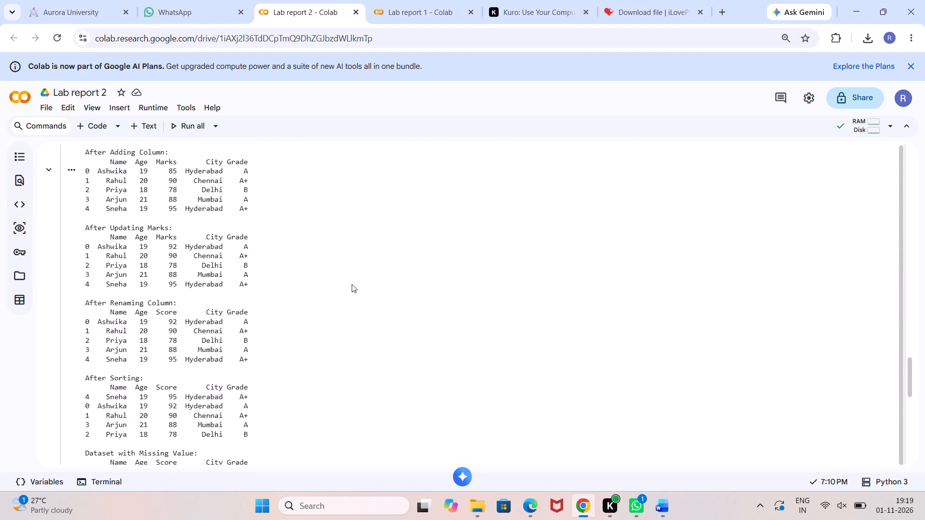
scroll(352, 284, "up", 3)
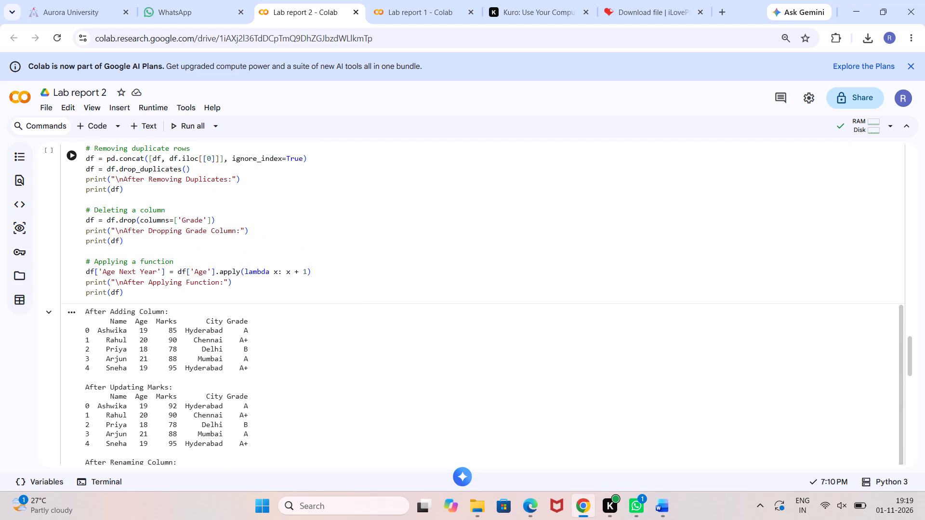
scroll(352, 284, "up", 3)
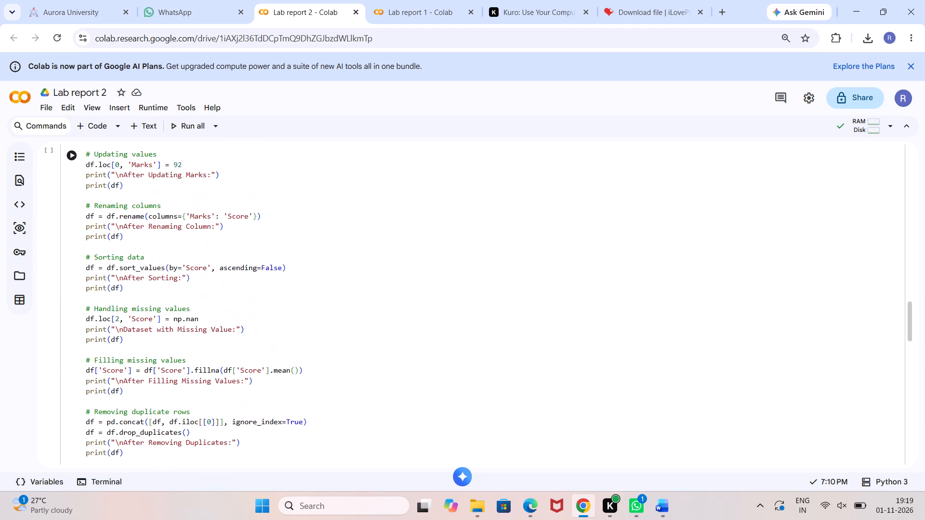
scroll(352, 284, "up", 3)
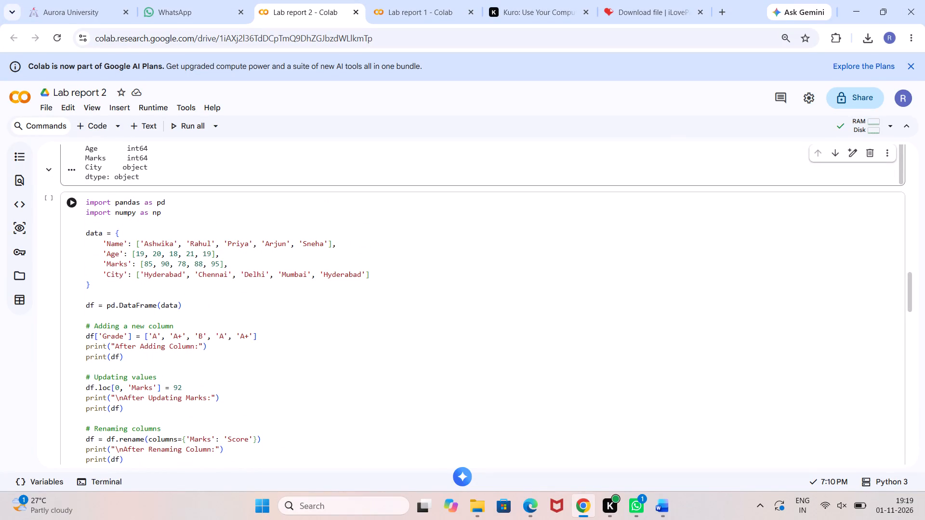
left_click(173, 244)
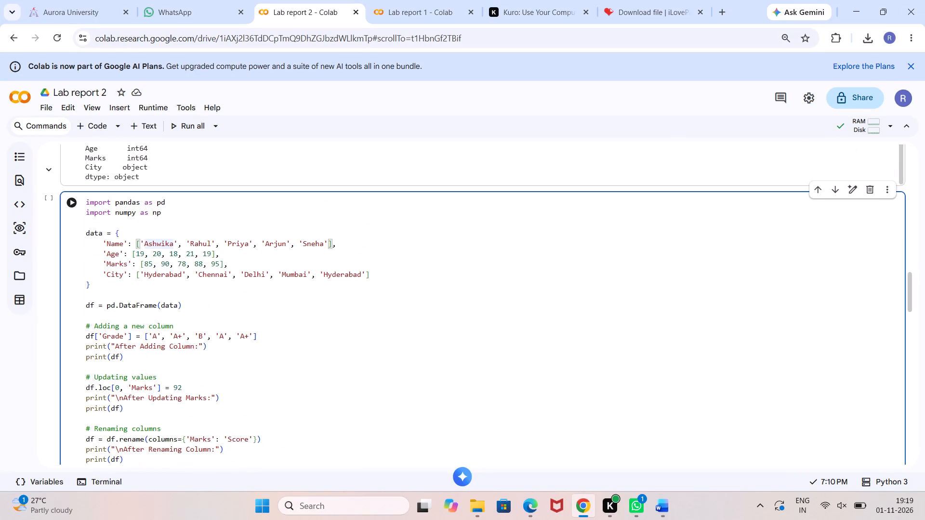
key("BackSpace")
key("BackSpace")
key("BackSpace")
key("BackSpace")
key("BackSpace")
key("BackSpace")
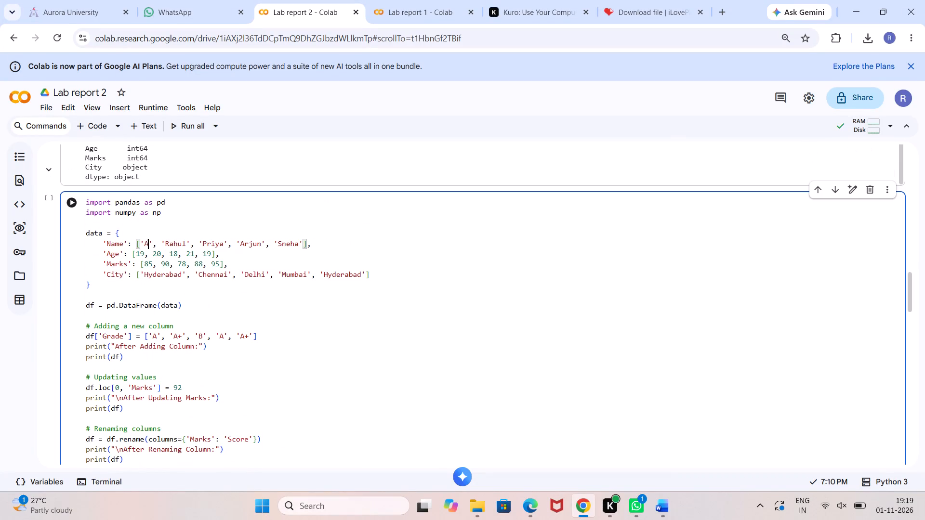
key("BackSpace")
key("shift+r")
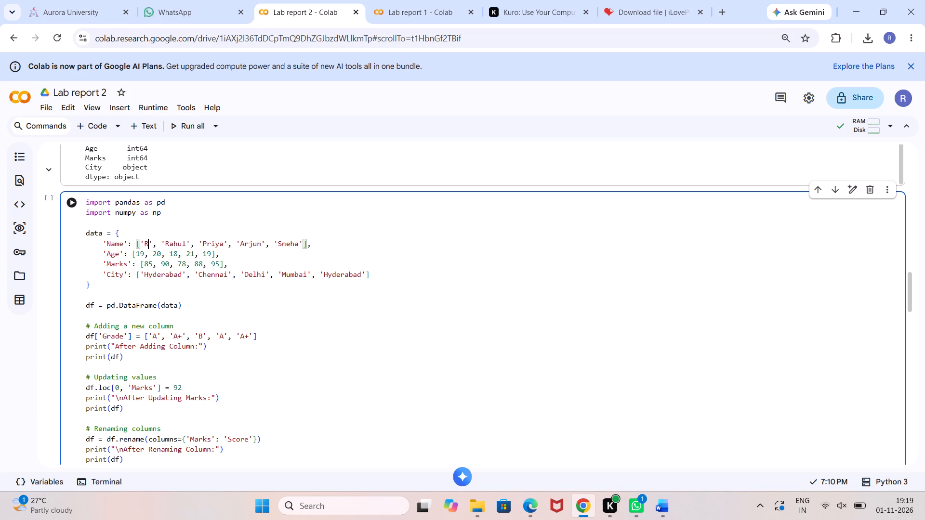
type("ithish")
left_click(71, 198)
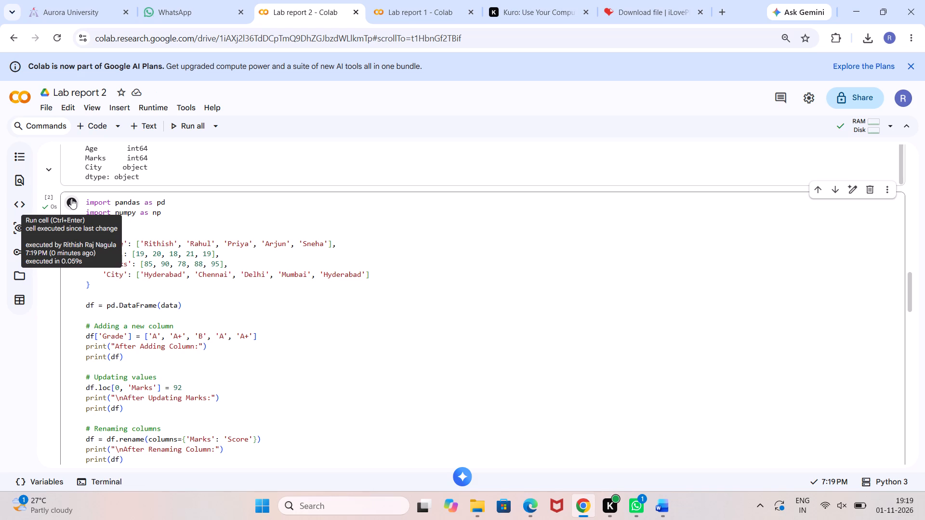
Capture the notebook area from its title bar down to the status bar, showing the output from After Adding Column through After Sorting.
scroll(227, 266, "down", 2)
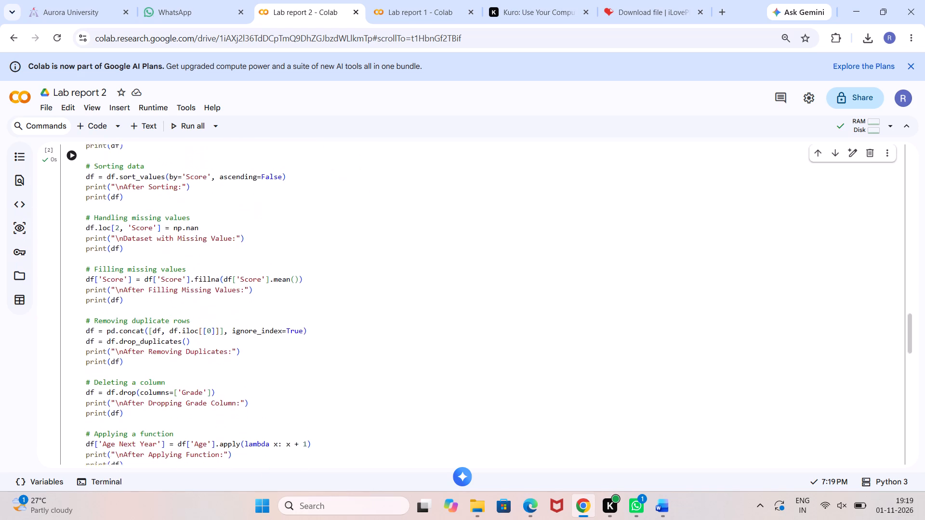
scroll(227, 266, "down", 5)
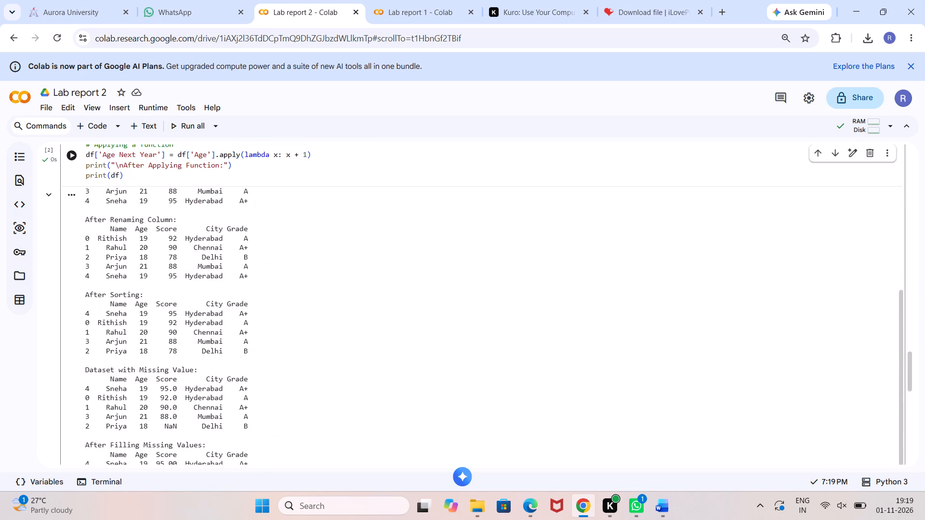
scroll(227, 266, "down", 1)
scroll(227, 266, "up", 2)
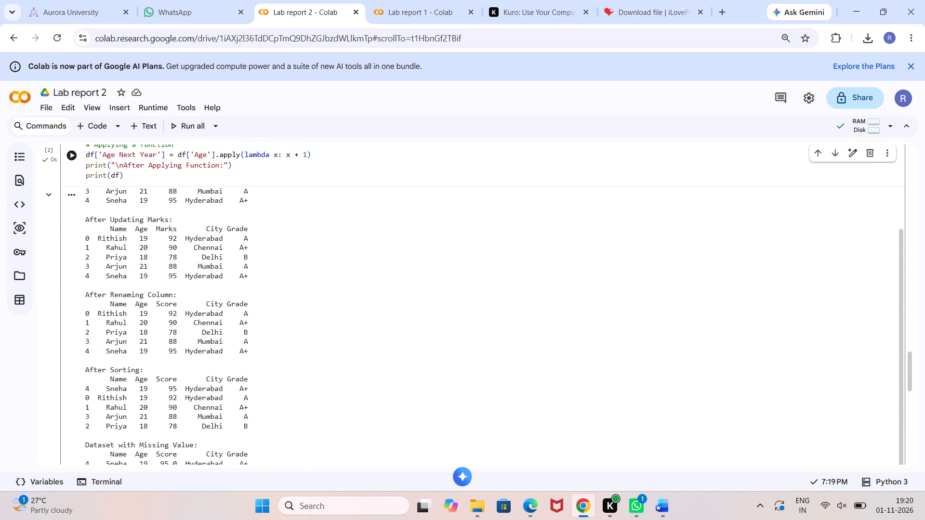
scroll(227, 266, "up", 2)
scroll(227, 266, "right", 1)
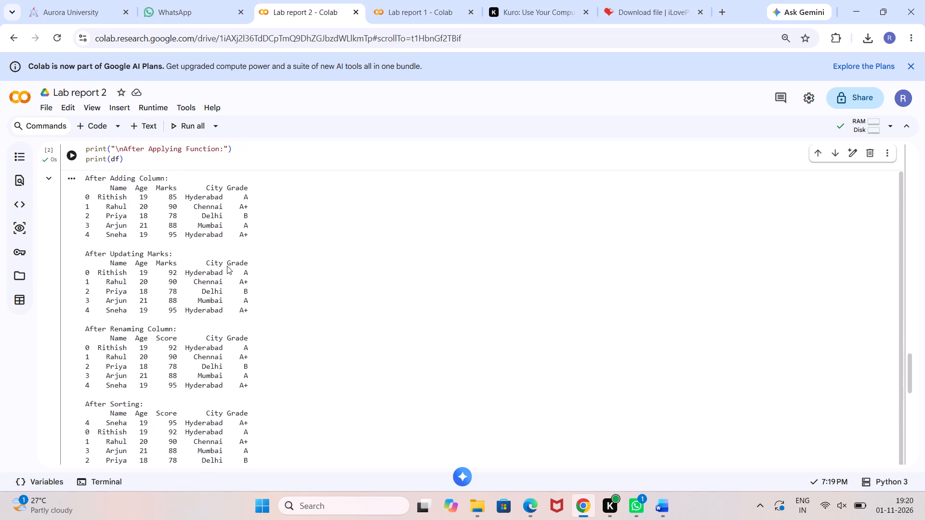
scroll(227, 266, "right", 3)
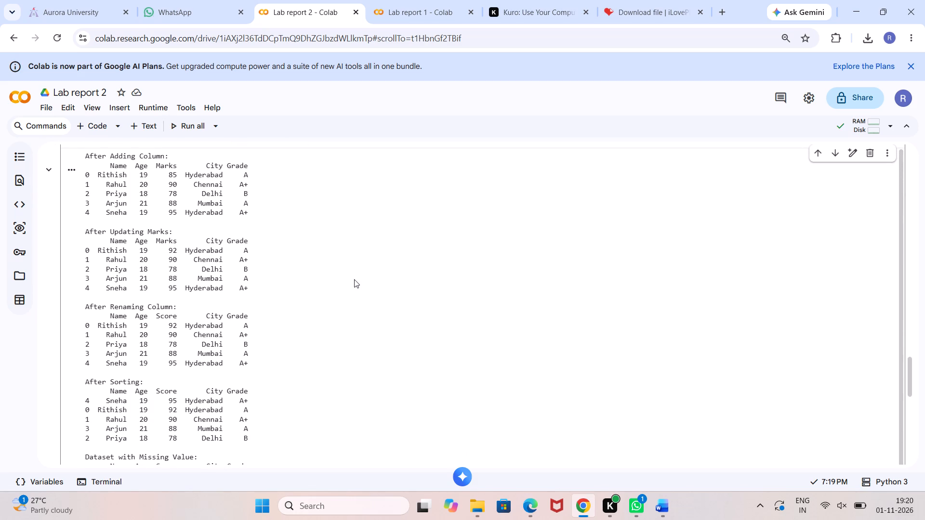
key("Print")
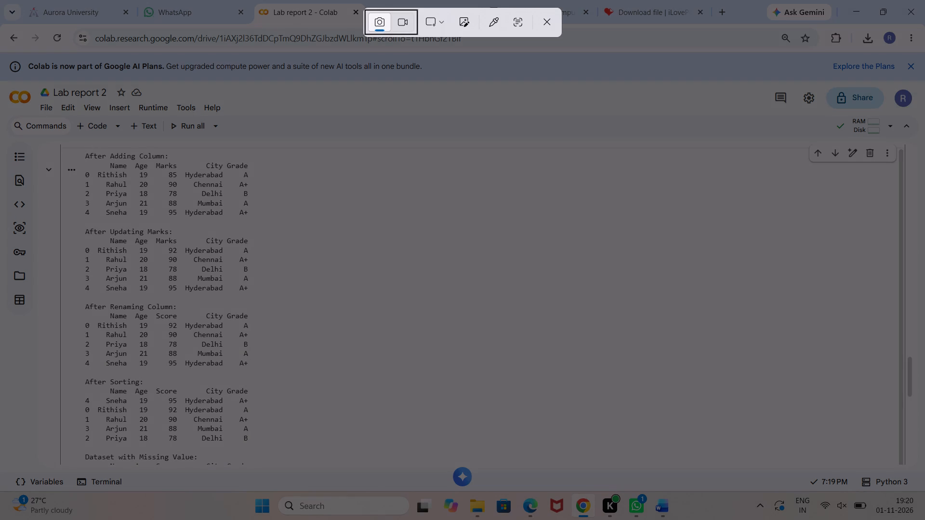
left_click_drag(0, 81, 525, 476)
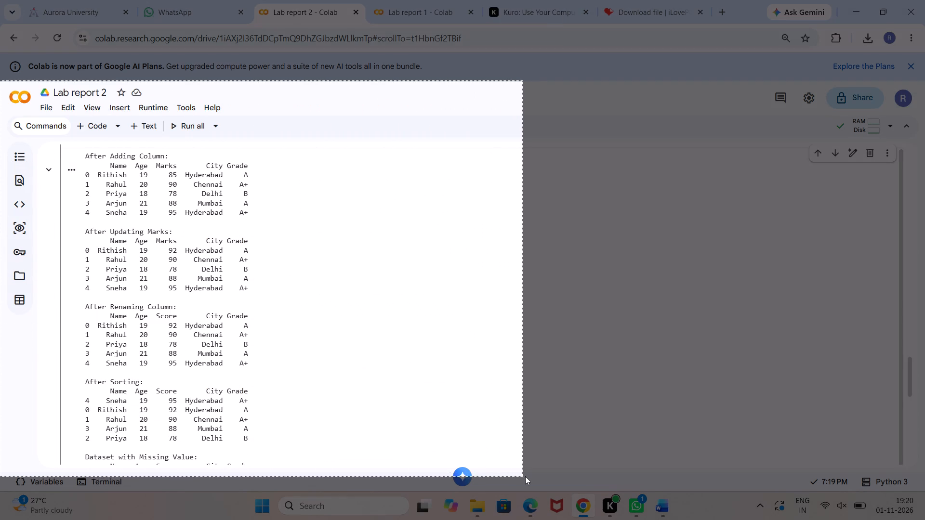
left_click_drag(525, 476, 718, 487)
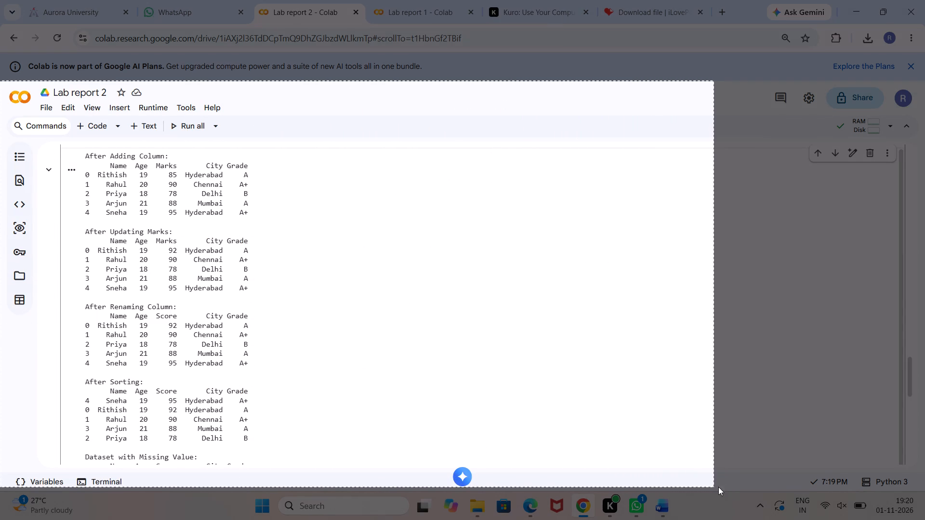
left_click_drag(718, 487, 919, 508)
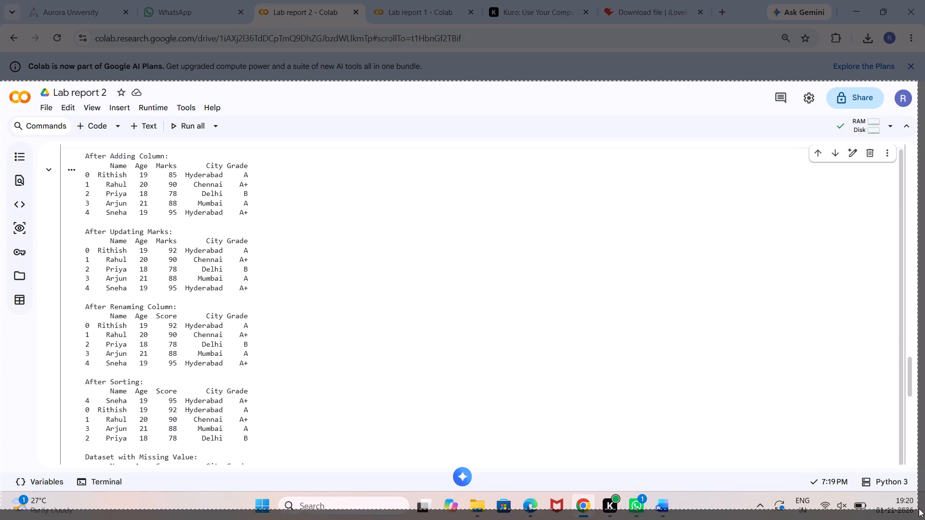
left_click_drag(919, 508, 924, 492)
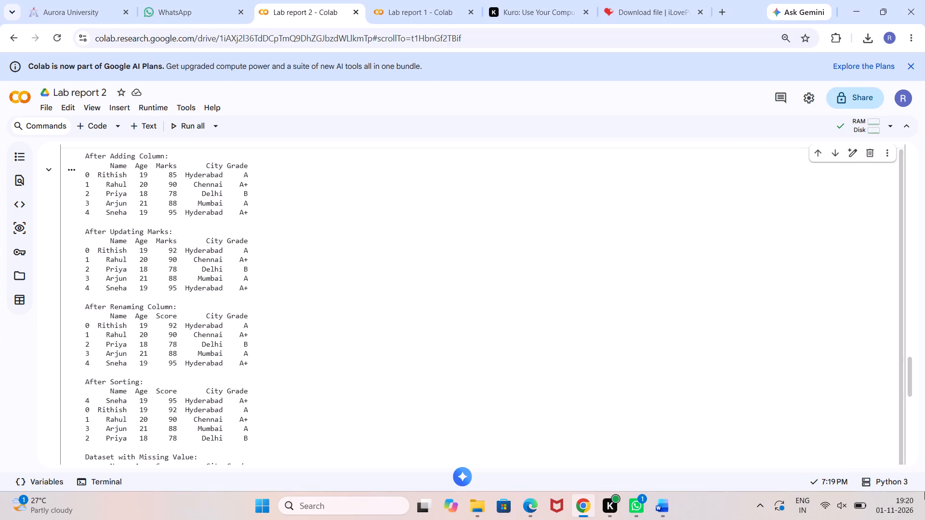
In the FDS LAB 2 Word document, replace the first dark-themed screenshot under the sixth page's OUTPUT heading with the new capture.
left_click(661, 504)
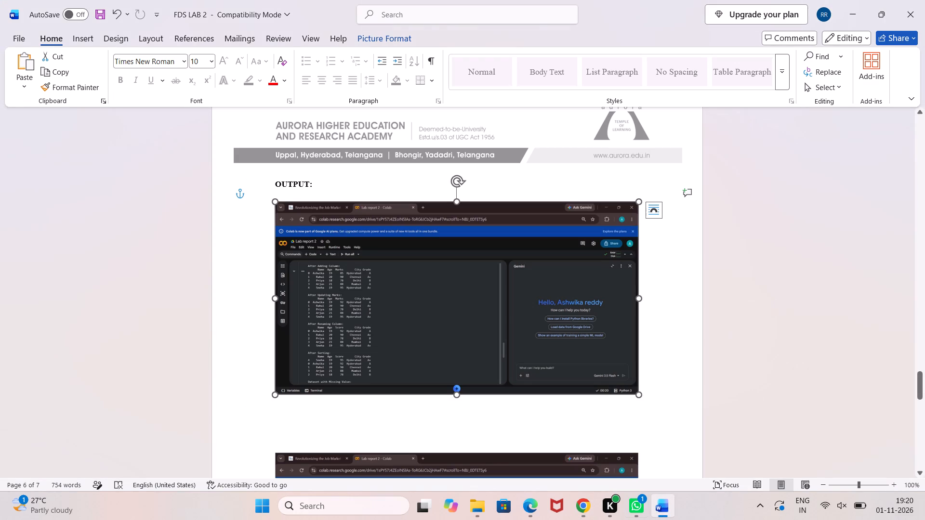
key("Delete")
key("ctrl+v")
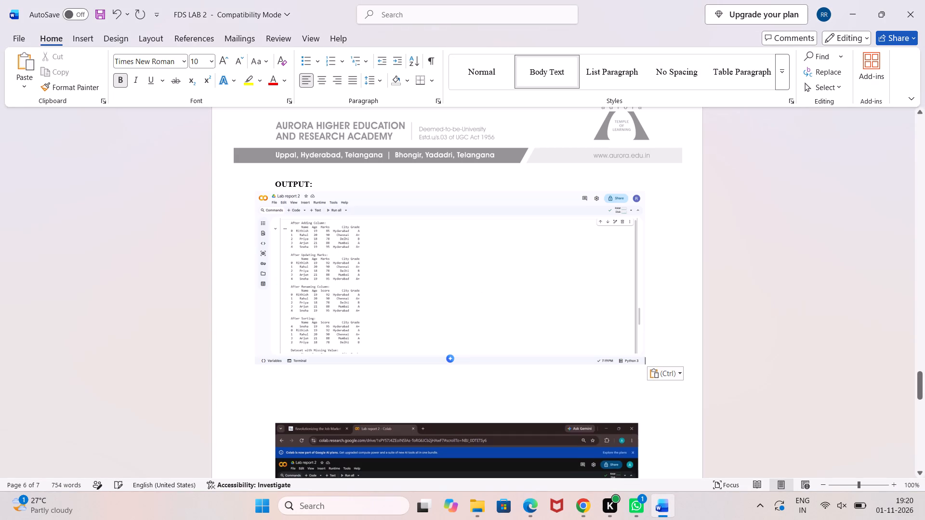
Delete the remaining dark-themed output screenshot lower on the sixth page.
scroll(476, 336, "down", 2)
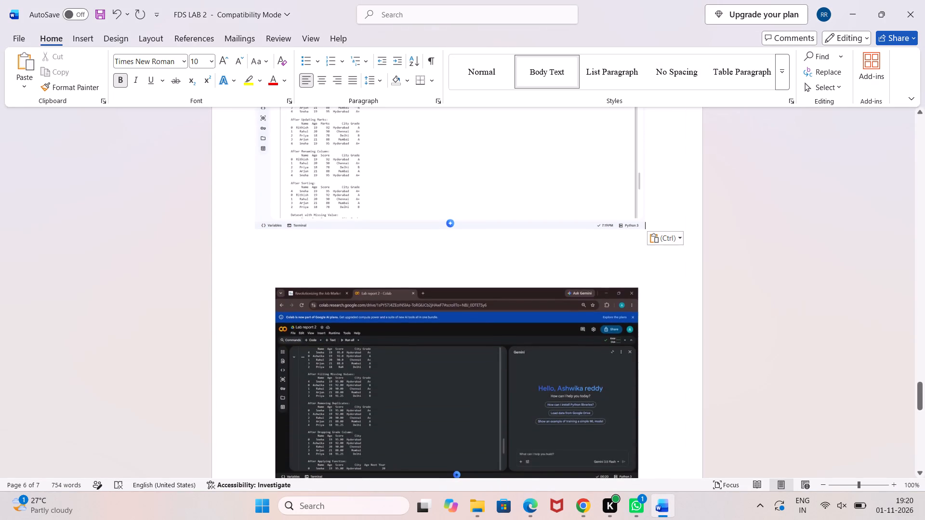
scroll(476, 336, "down", 1)
left_click(476, 336)
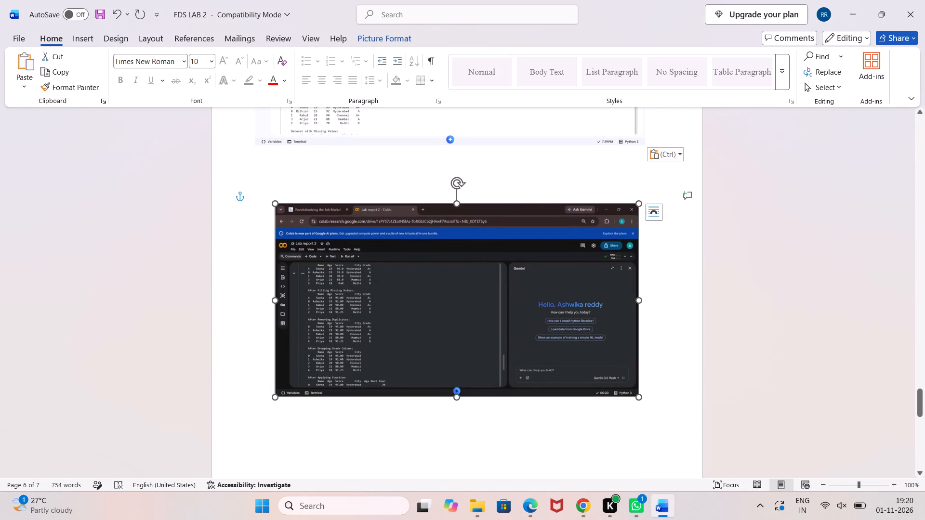
key("Delete")
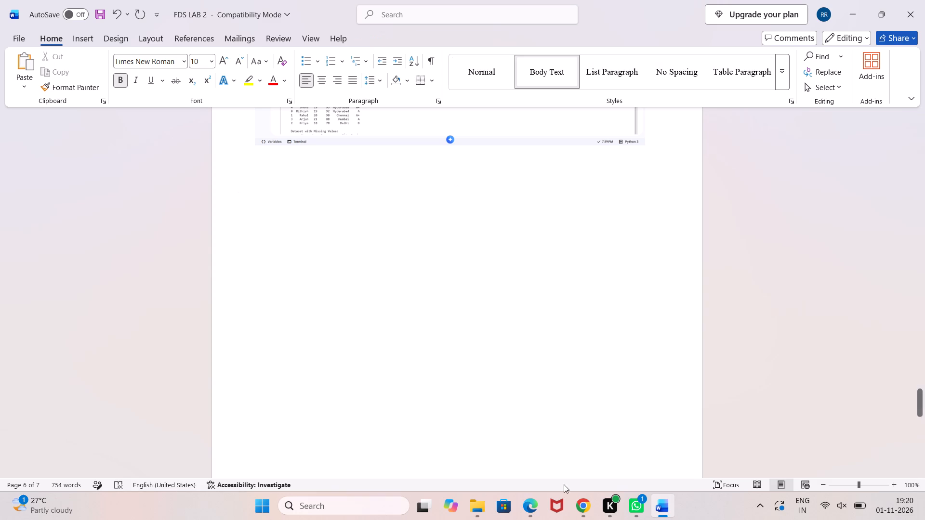
In the Lab report 2 Colab notebook, capture the area from its title bar to the status bar, showing After Filling Missing Values through After Applying Function.
left_click(588, 511)
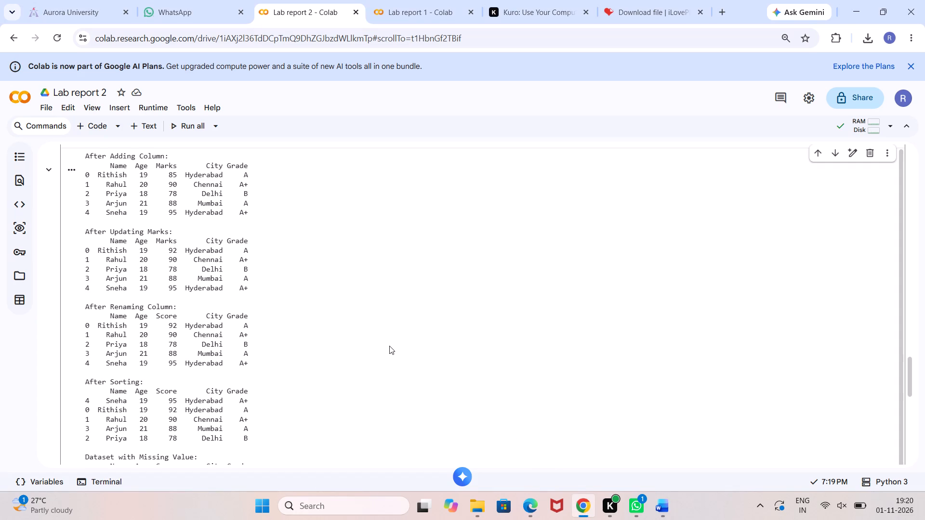
scroll(389, 346, "down", 3)
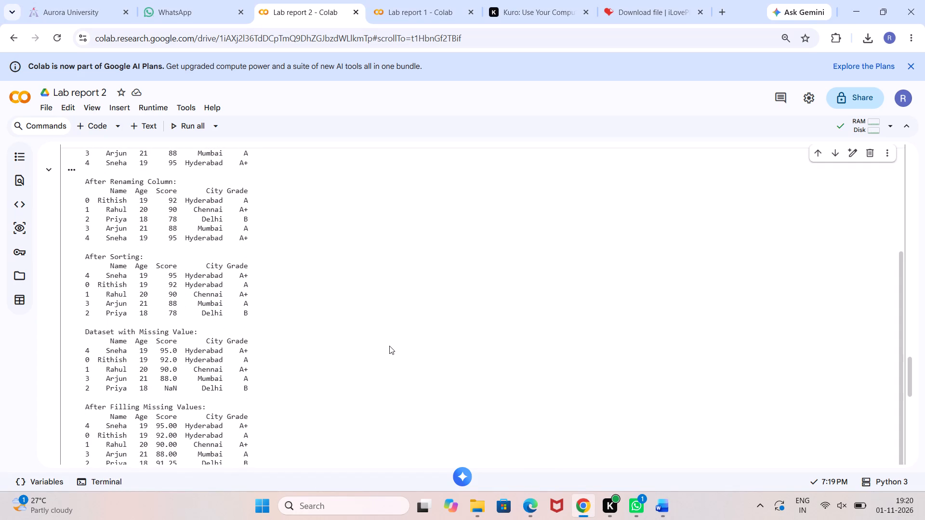
scroll(389, 346, "down", 4)
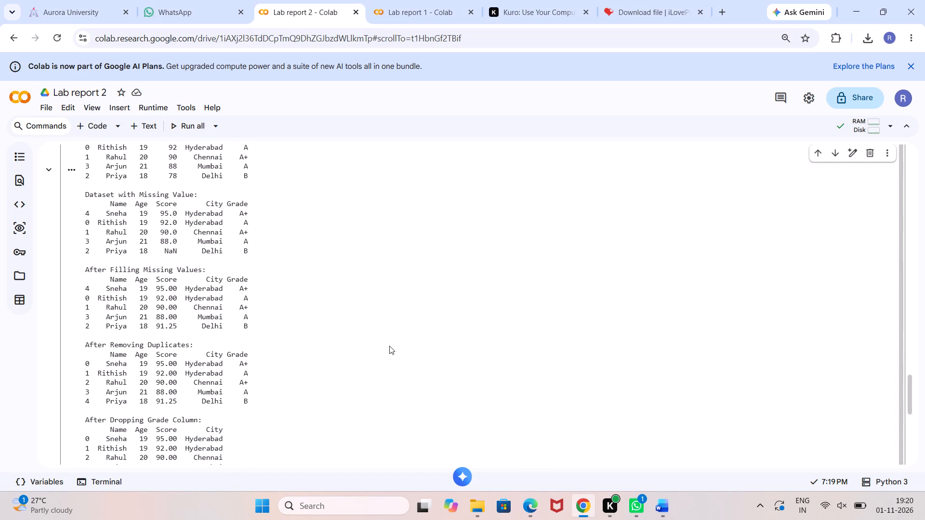
scroll(389, 346, "down", 2)
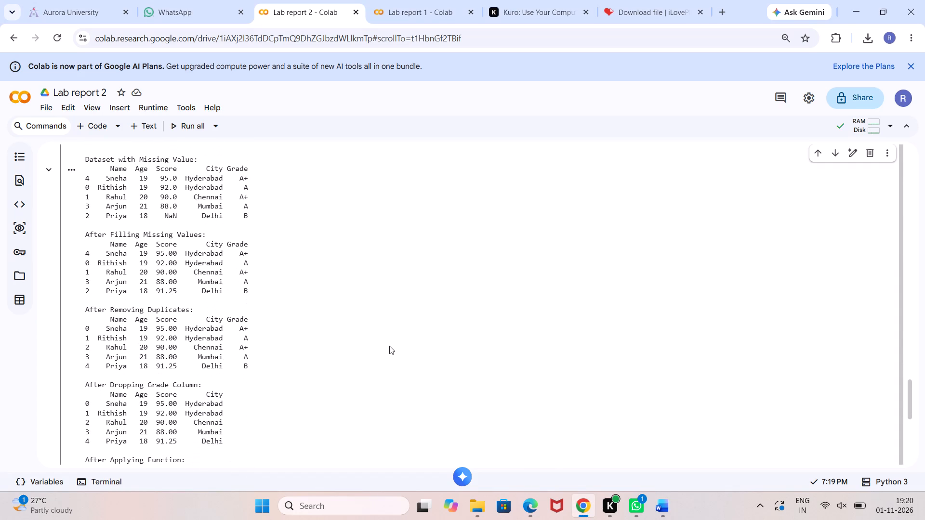
scroll(389, 346, "down", 1)
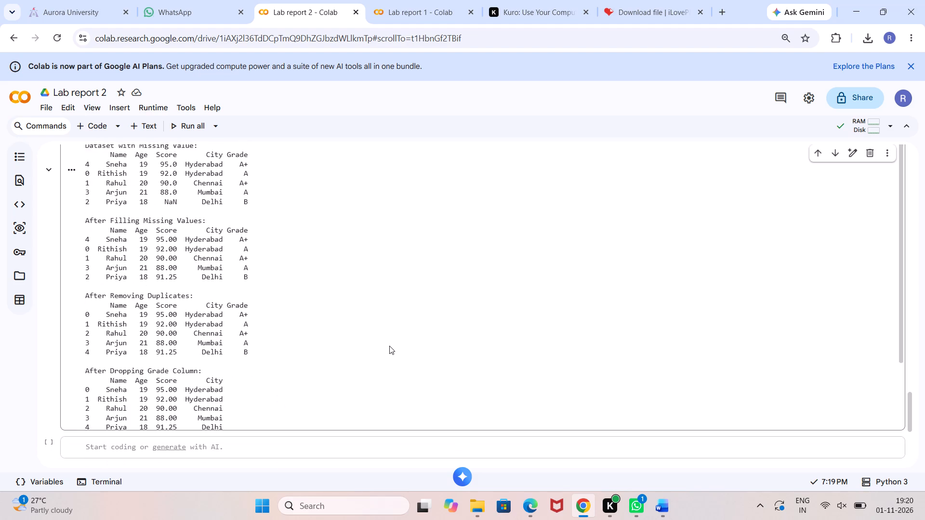
scroll(389, 346, "down", 1)
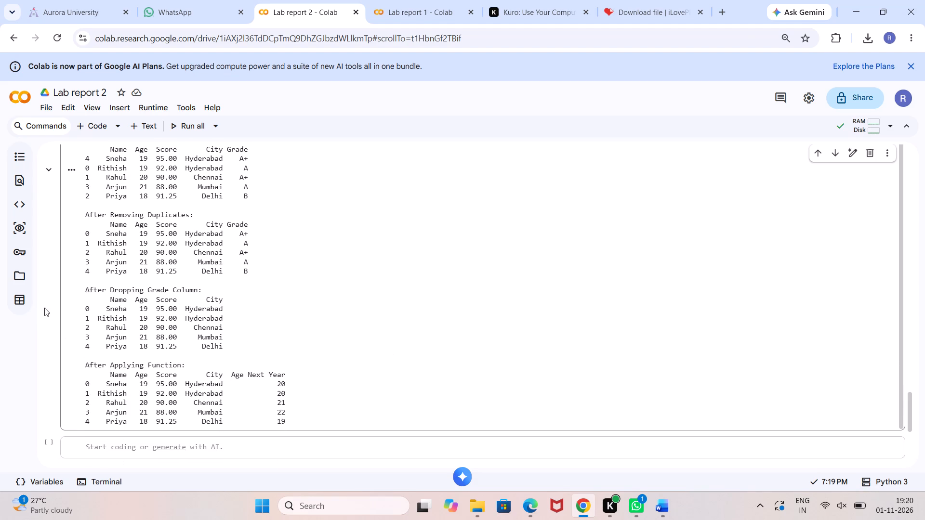
scroll(44, 308, "up", 1)
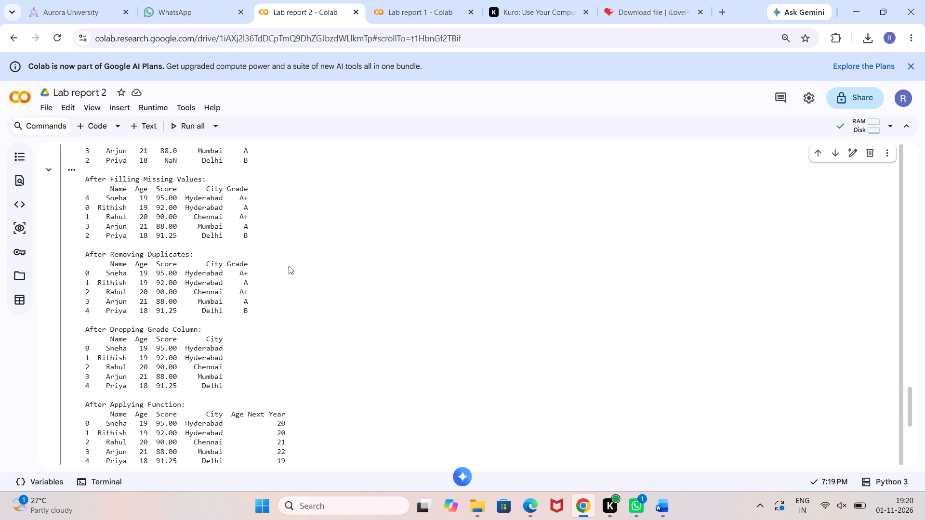
key("Print")
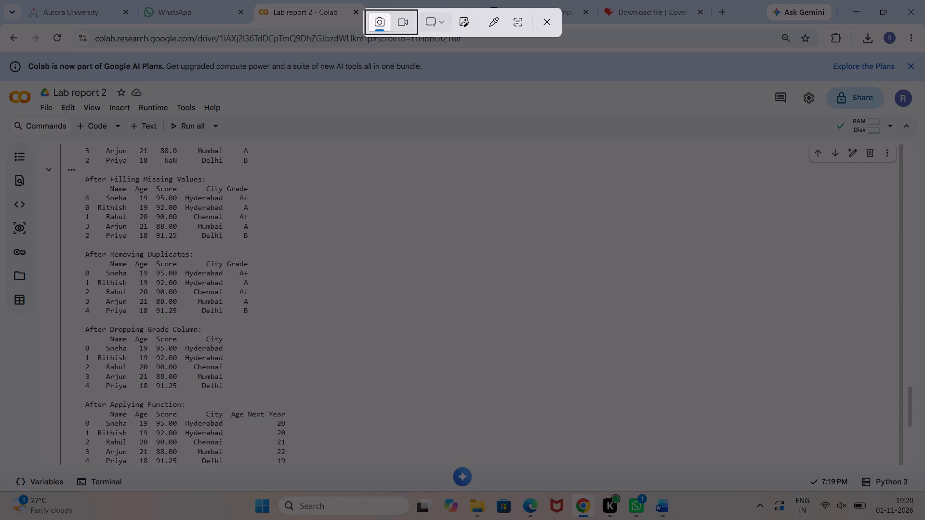
left_click(445, 19)
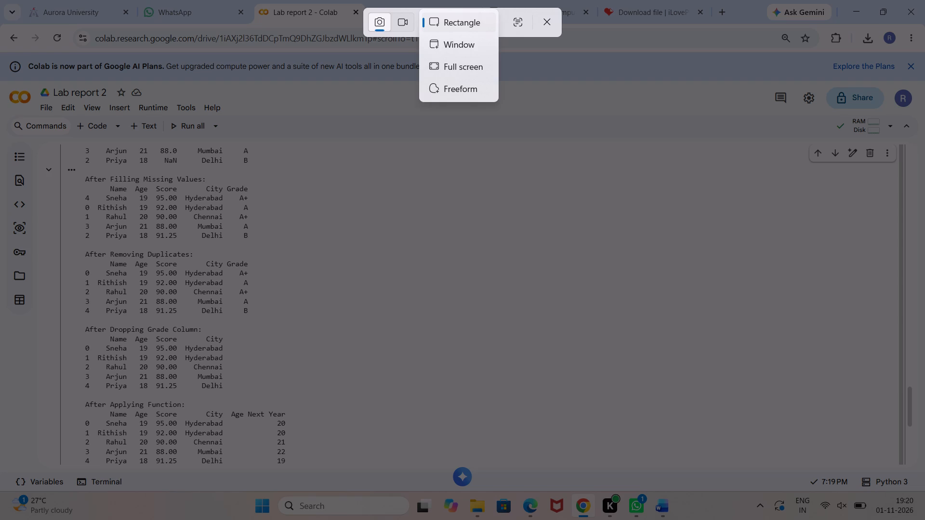
left_click_drag(0, 81, 623, 456)
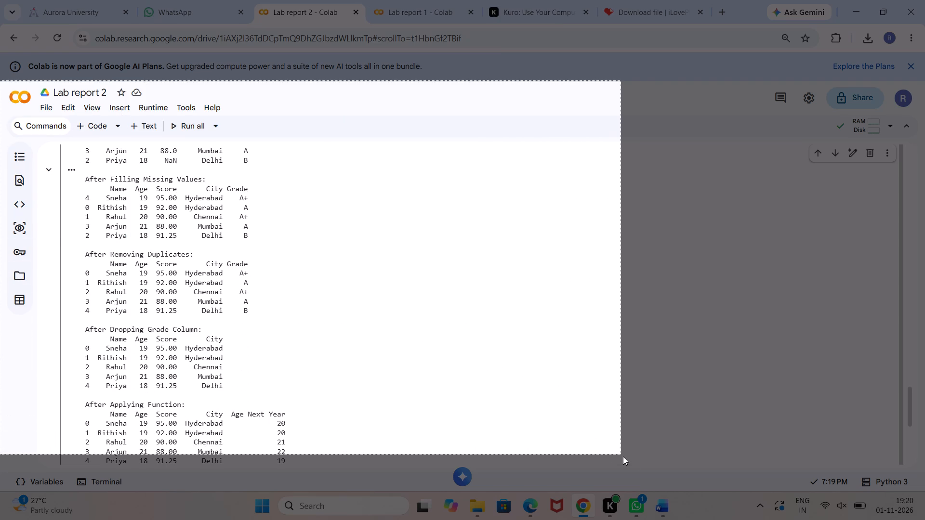
left_click_drag(623, 456, 844, 491)
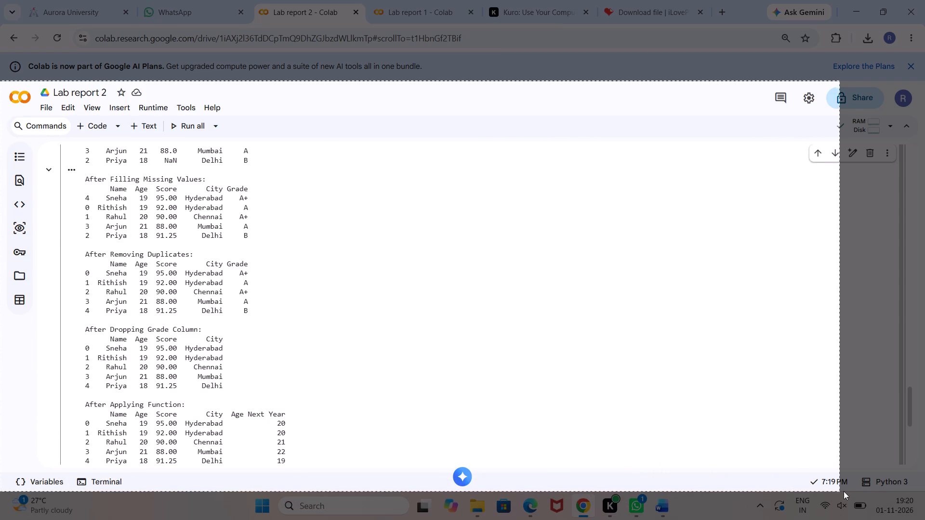
left_click_drag(844, 491, 924, 490)
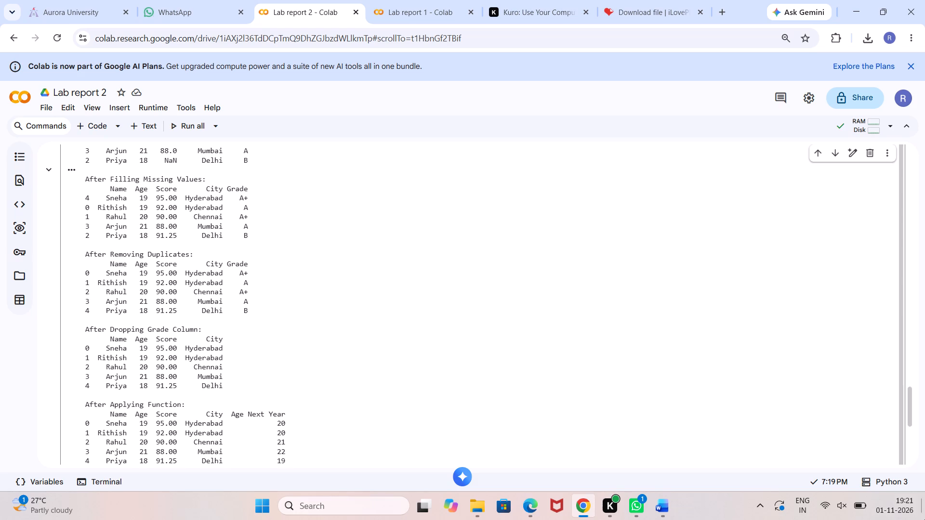
Switch to the FDS LAB 2 Word document and paste the new capture below the first output screenshot on the sixth page.
scroll(676, 408, "down", 4)
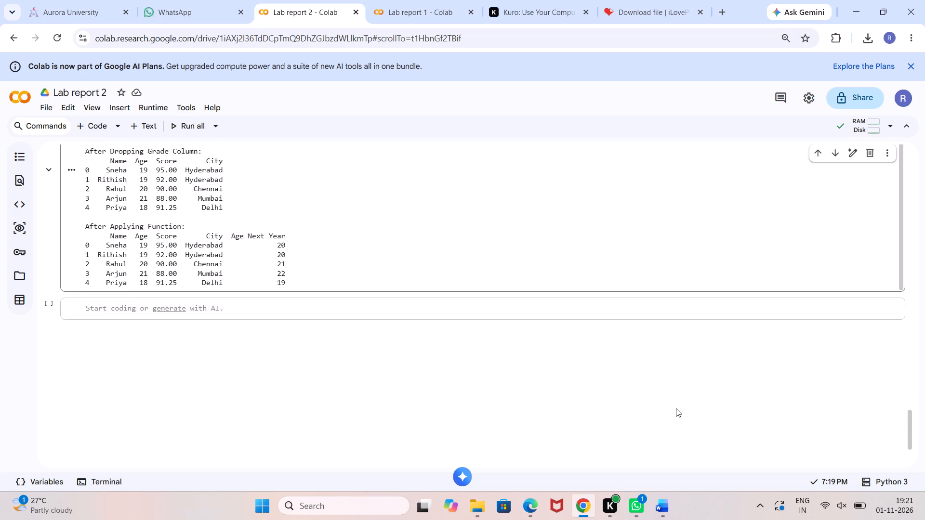
left_click(656, 507)
scroll(395, 353, "up", 1)
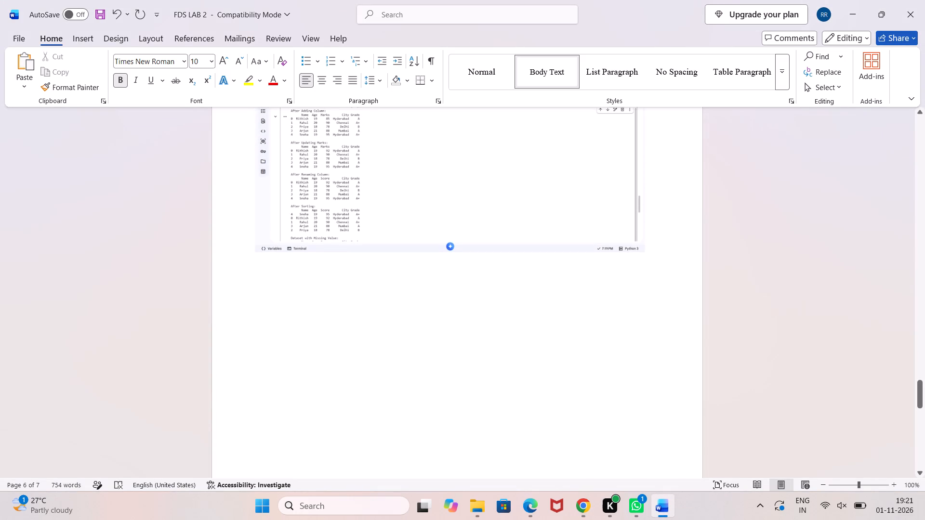
key("ctrl+v")
Review the FDS LAB 2 document from the pasted output through the closing explanation and back up to the first page.
scroll(395, 353, "down", 1)
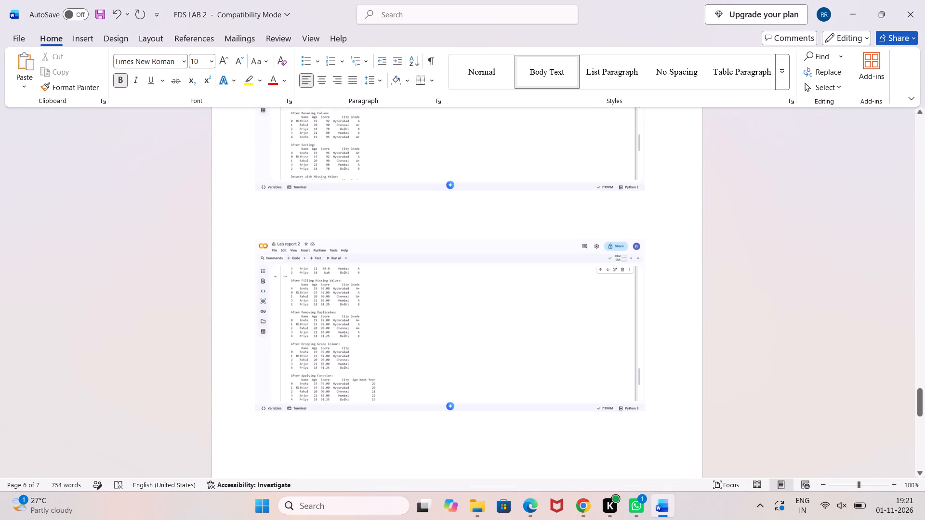
scroll(395, 353, "down", 3)
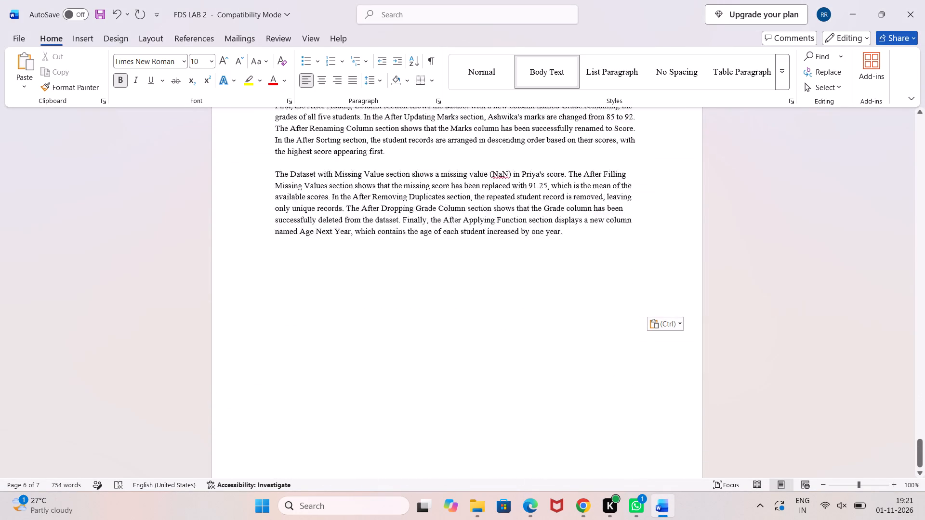
scroll(395, 353, "down", 2)
scroll(395, 353, "up", 5)
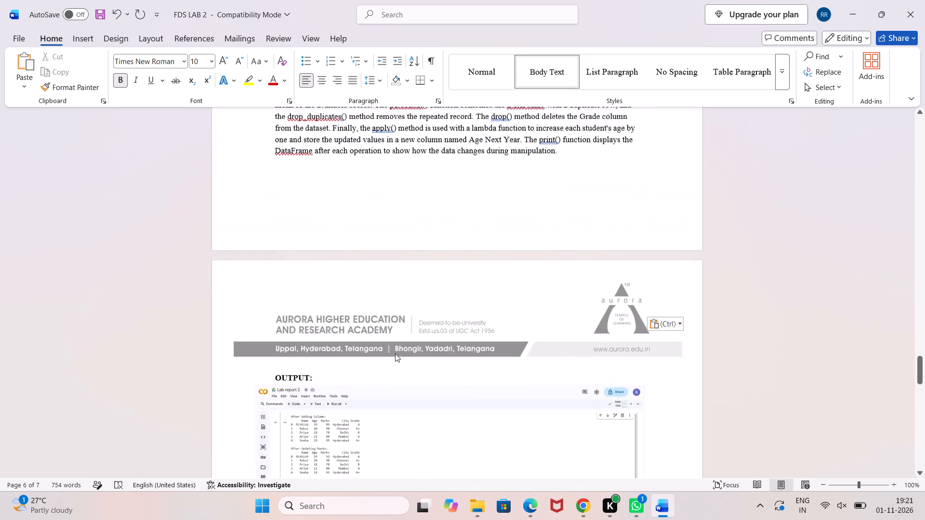
scroll(395, 353, "up", 7)
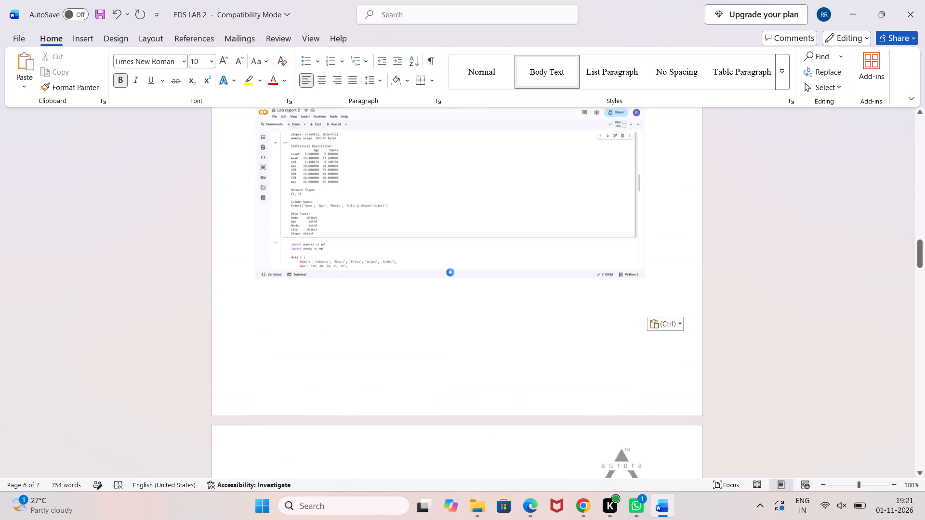
scroll(395, 353, "up", 6)
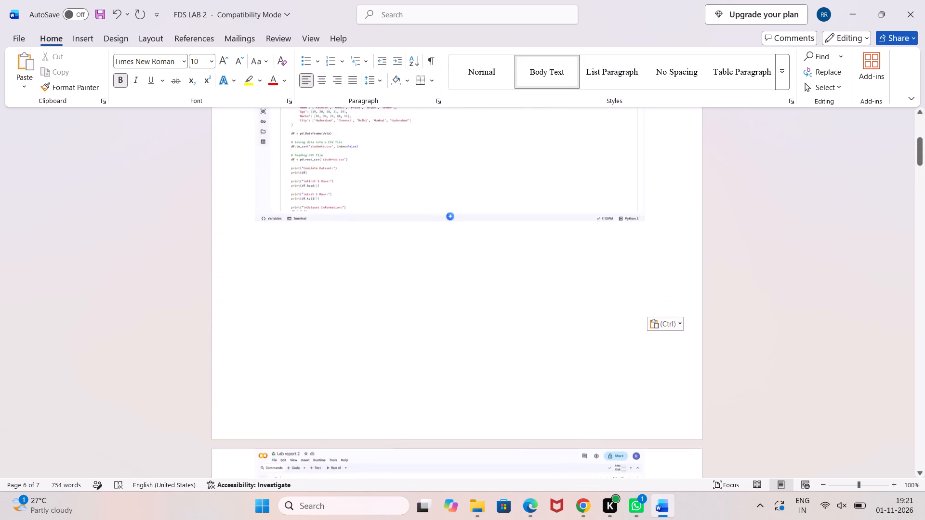
scroll(395, 353, "up", 2)
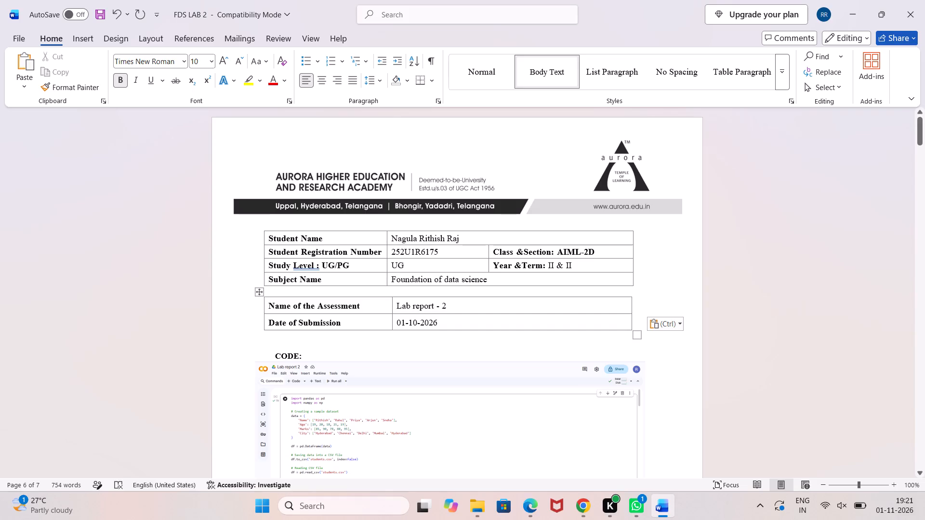
Save the document as Word Document FDS LAB 2 in the FDS Term 2 folder under Documents, accepting the upgrade to the newest file format.
left_click(20, 40)
left_click(51, 217)
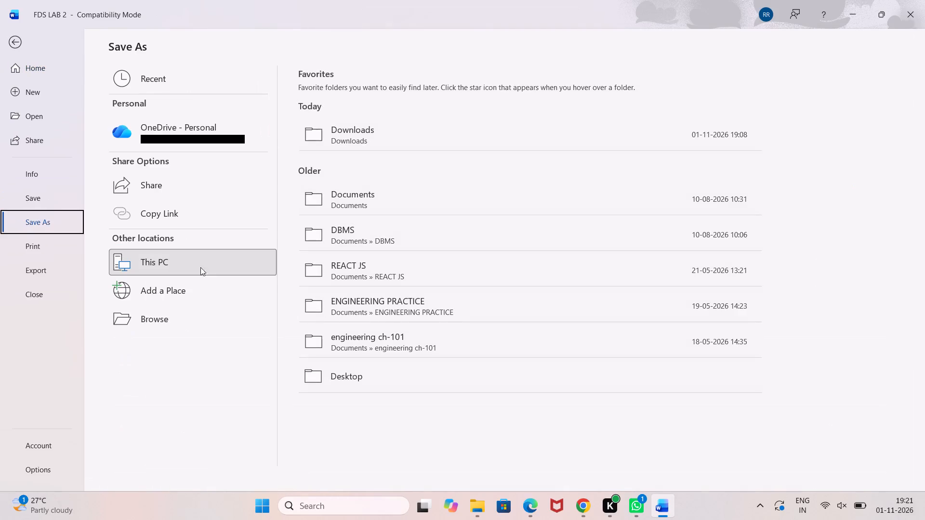
left_click(400, 209)
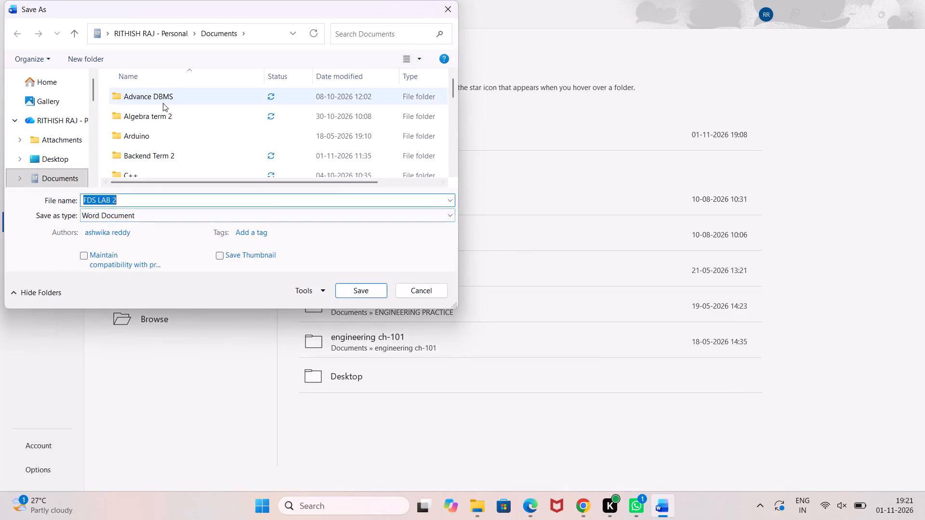
scroll(182, 120, "down", 1)
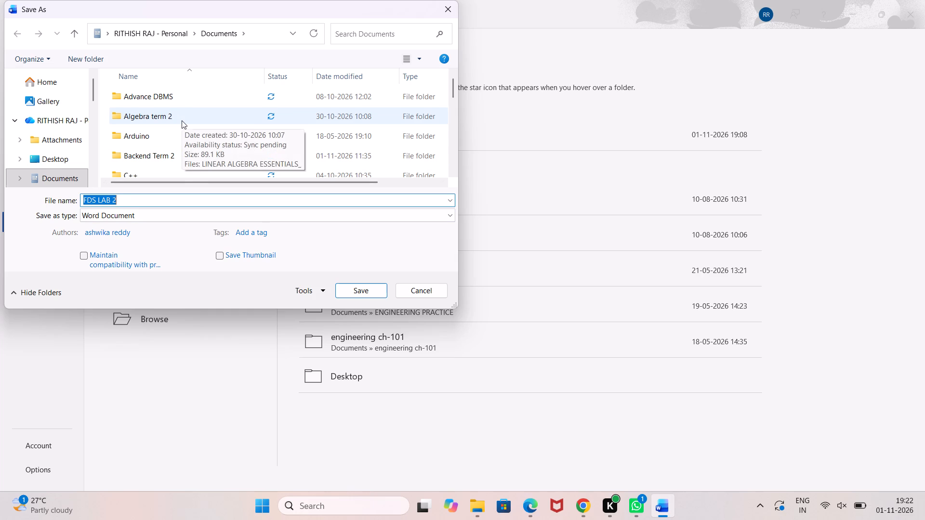
scroll(182, 120, "down", 1)
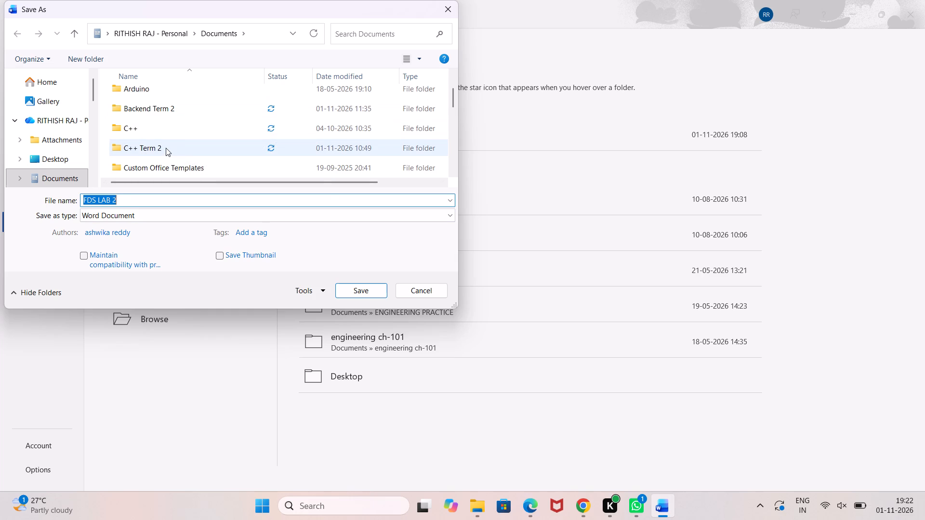
scroll(166, 148, "down", 1)
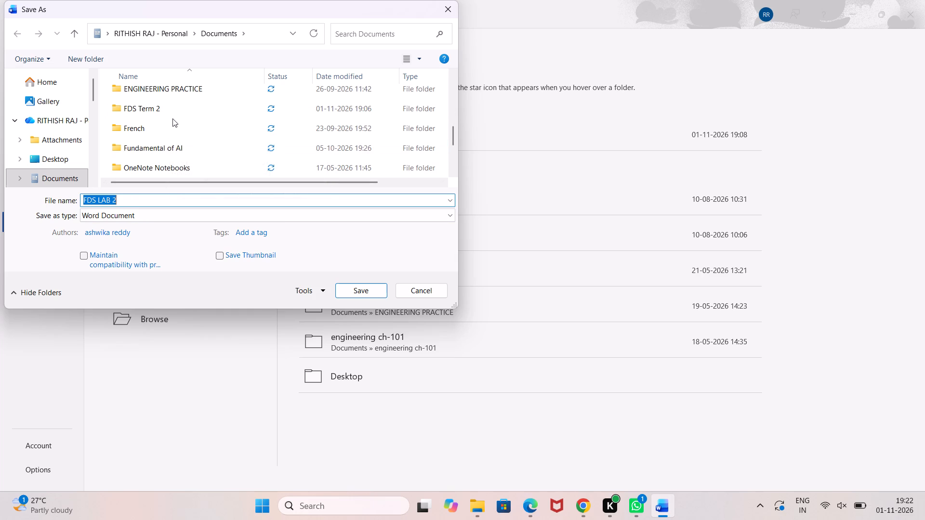
left_click(172, 116)
double_click(169, 112)
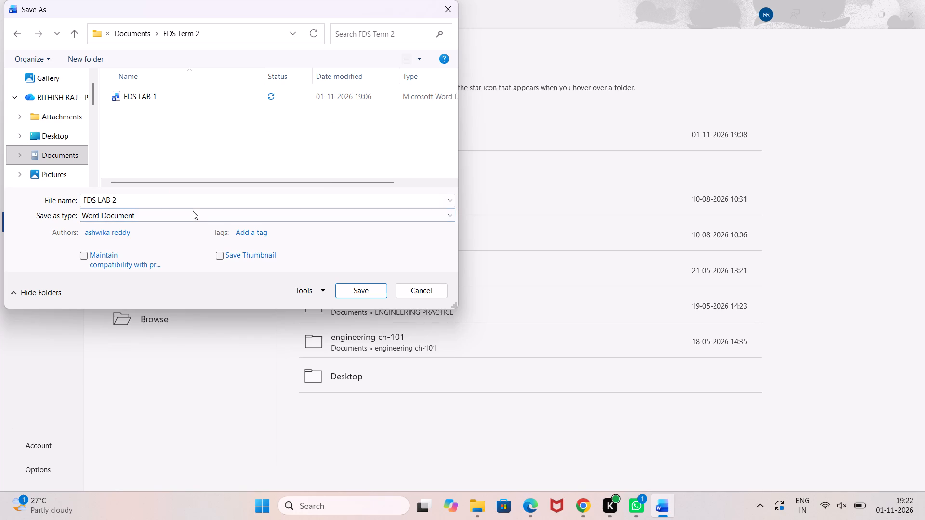
left_click(352, 294)
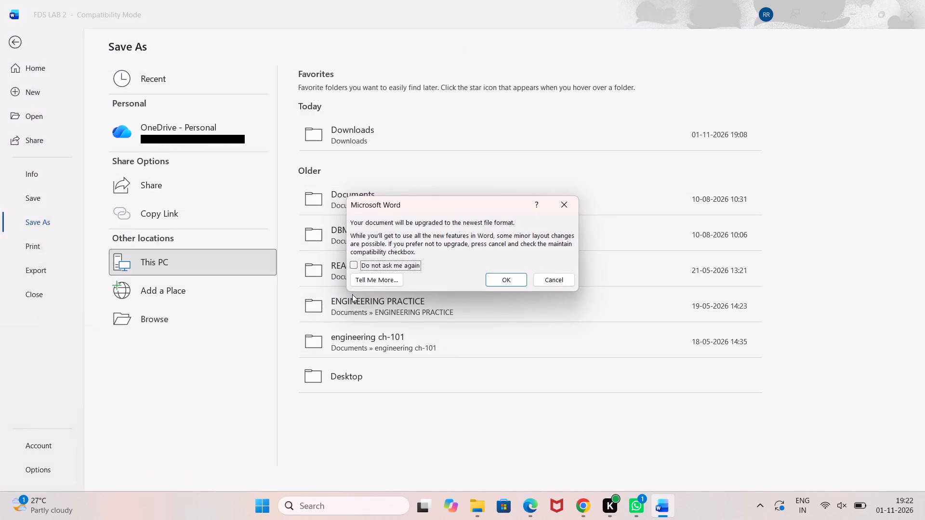
left_click(499, 283)
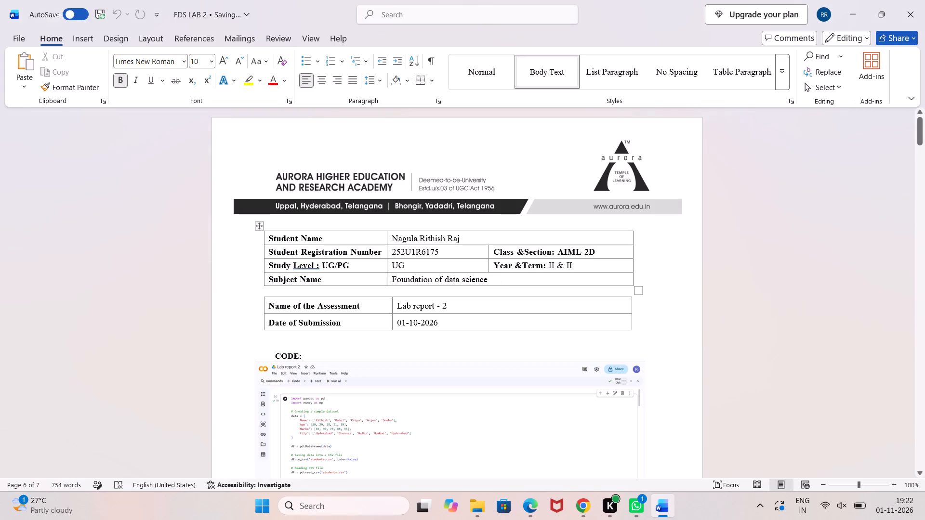
Save a PDF copy of the report named FDS LAB 2 in the Downloads folder.
left_click(15, 40)
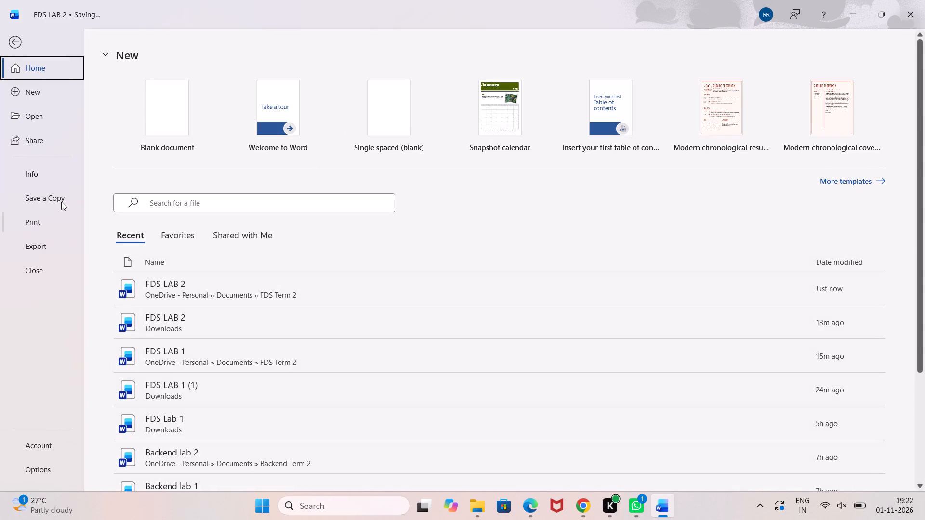
left_click(61, 202)
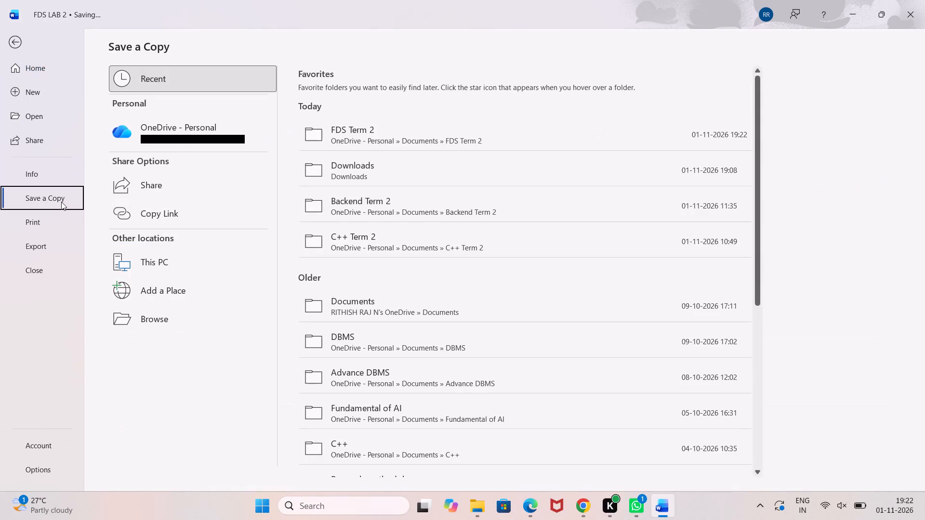
left_click(134, 249)
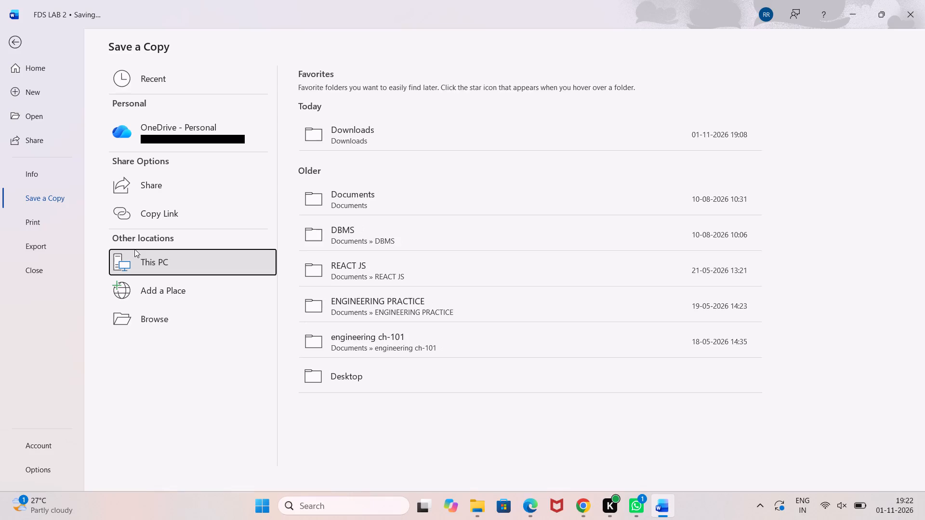
left_click(327, 142)
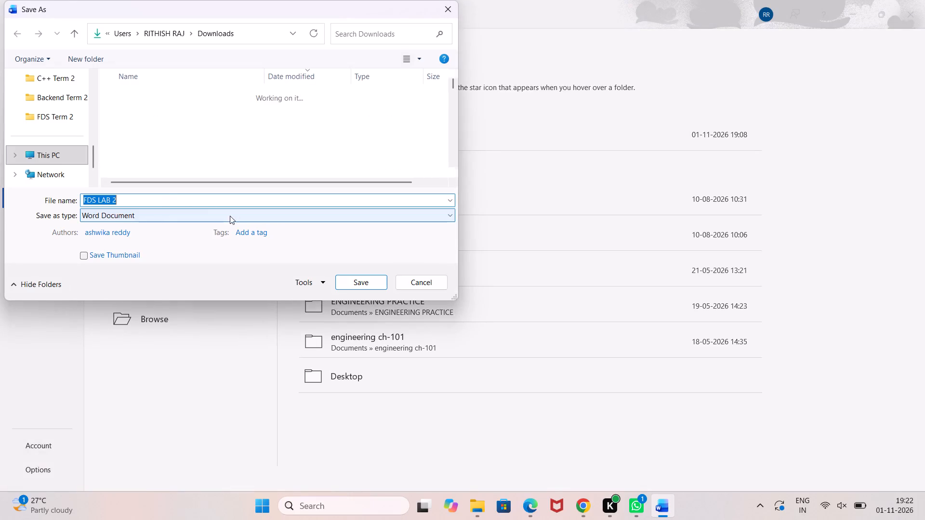
left_click(128, 219)
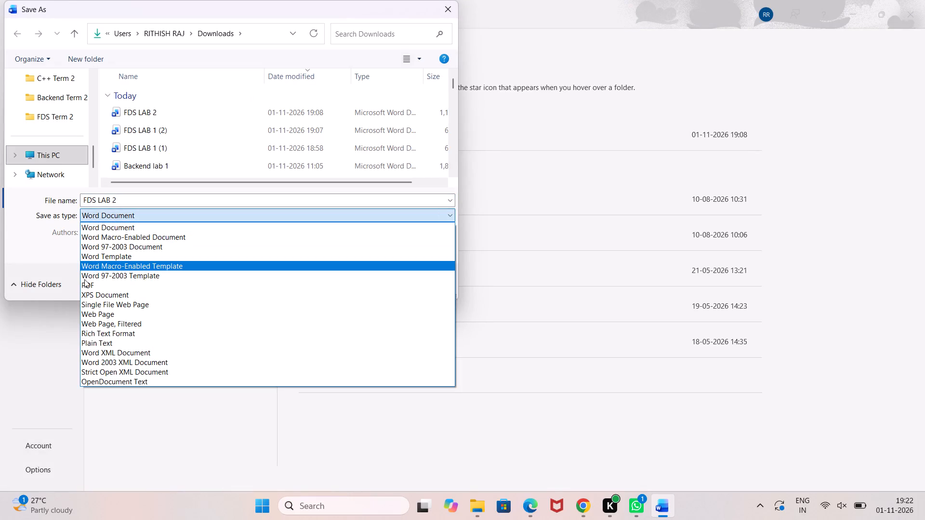
left_click(84, 283)
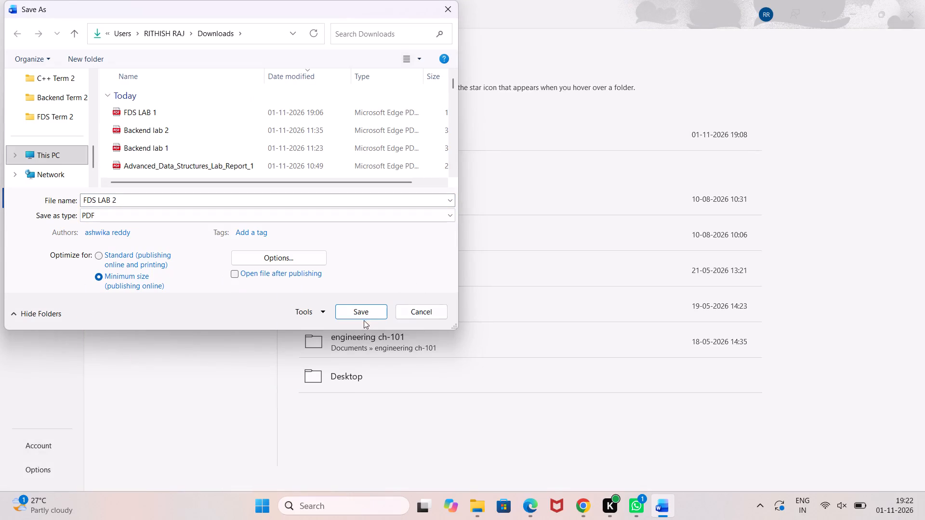
left_click(363, 312)
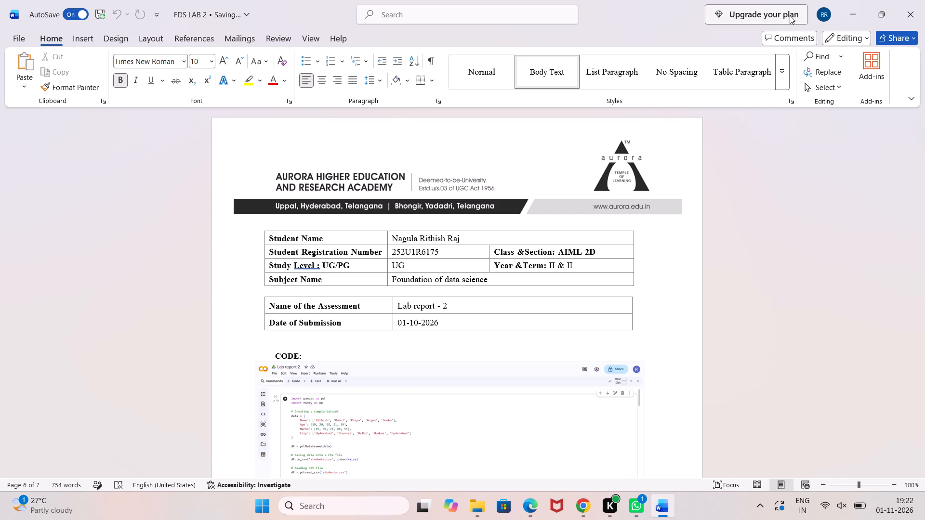
Close the FDS LAB 2 Word document.
left_click(924, 3)
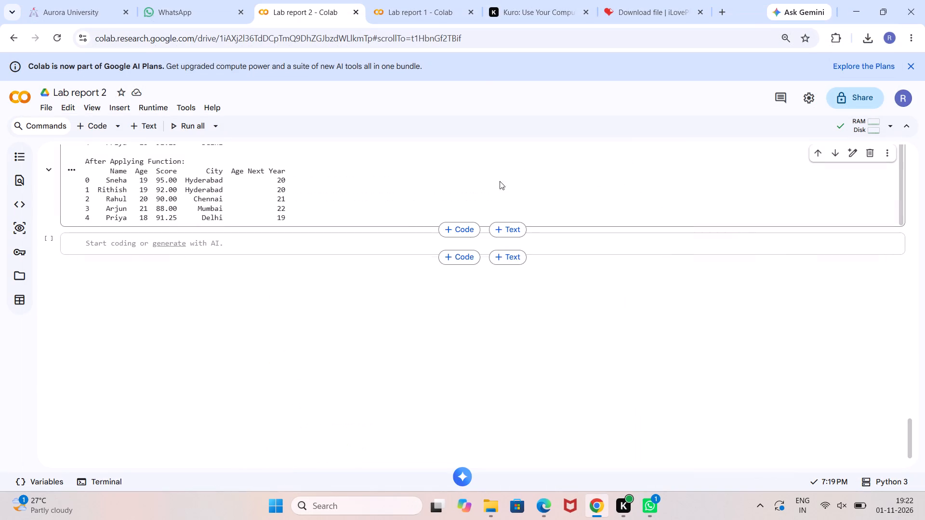
Switch to the Aurora University assessments page in the browser and submit the FDS LAB 2 PDF from Downloads for Lab Report 2.
left_click(106, 8)
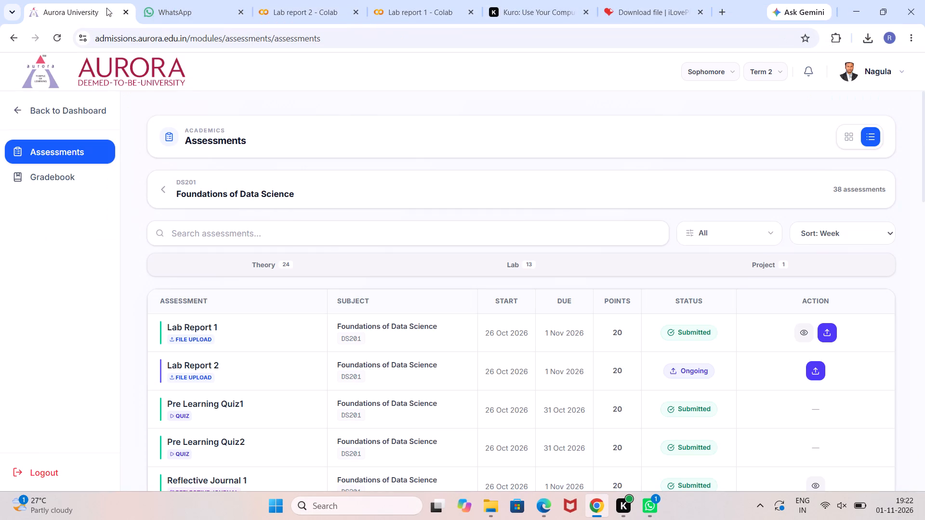
scroll(426, 307, "down", 1)
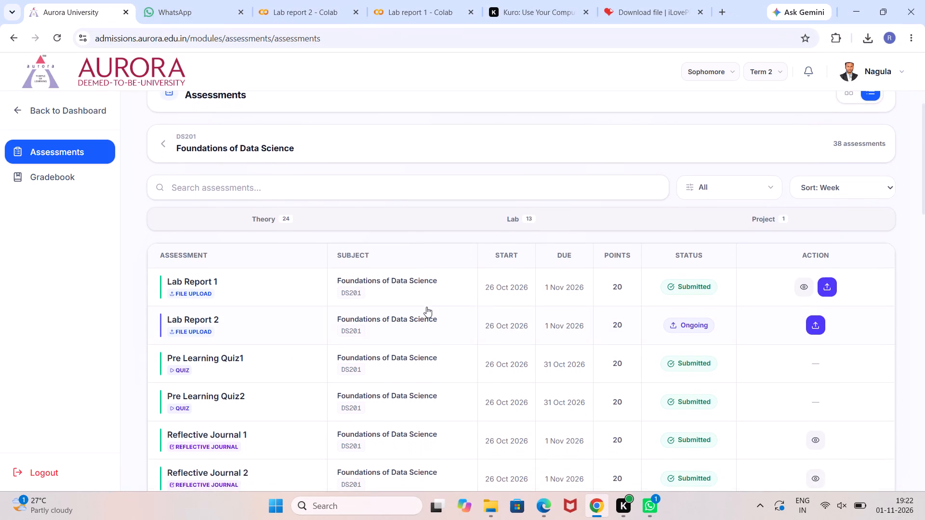
scroll(426, 307, "down", 1)
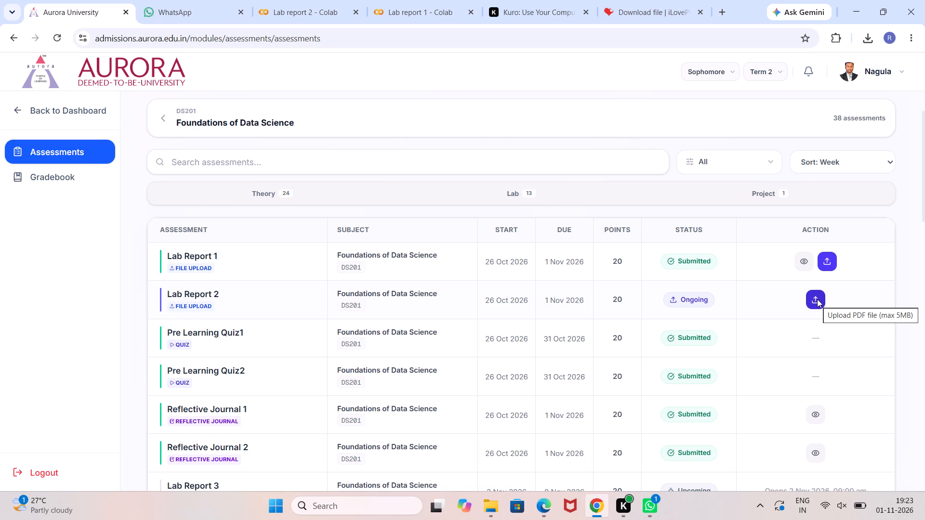
left_click(817, 299)
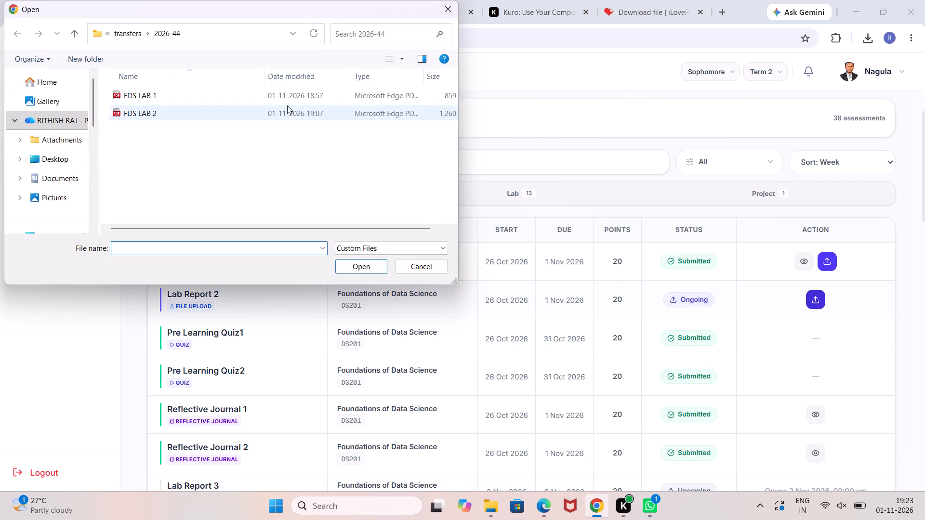
left_click(54, 184)
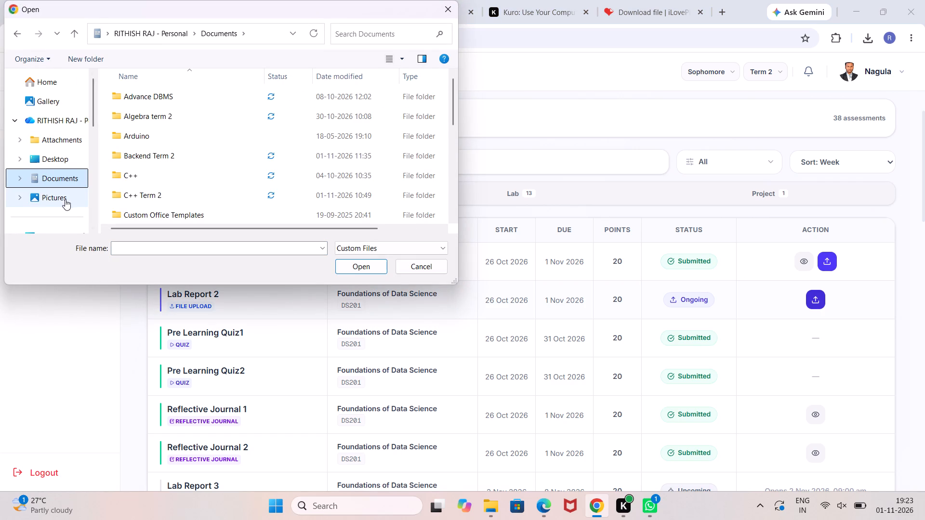
scroll(64, 152, "down", 1)
left_click(58, 133)
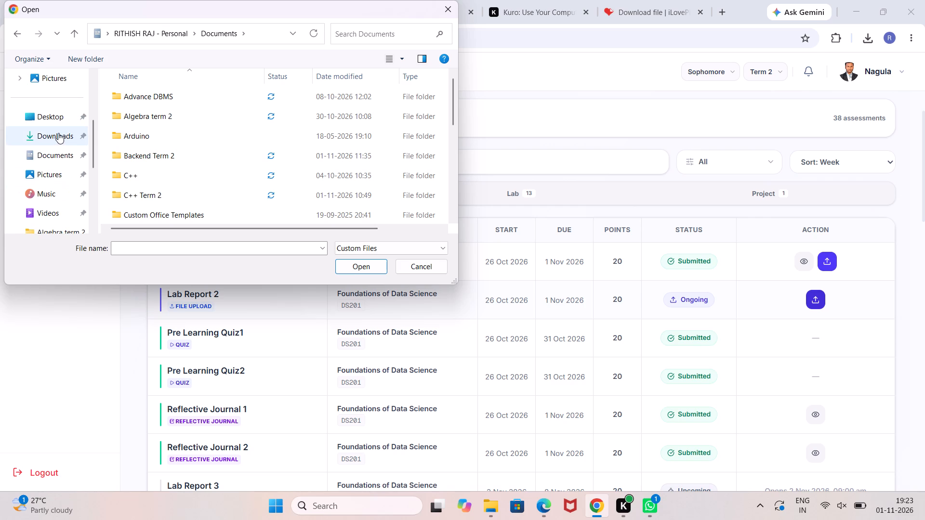
left_click(151, 112)
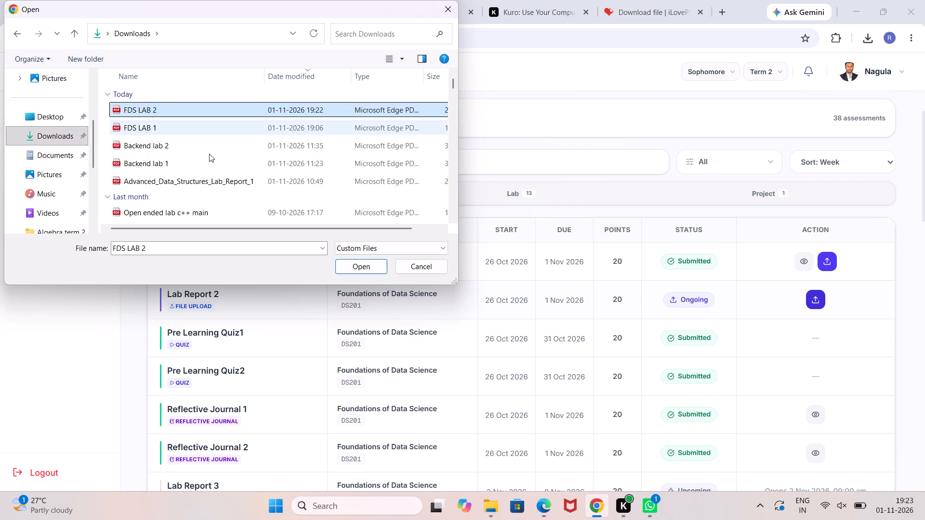
left_click(347, 266)
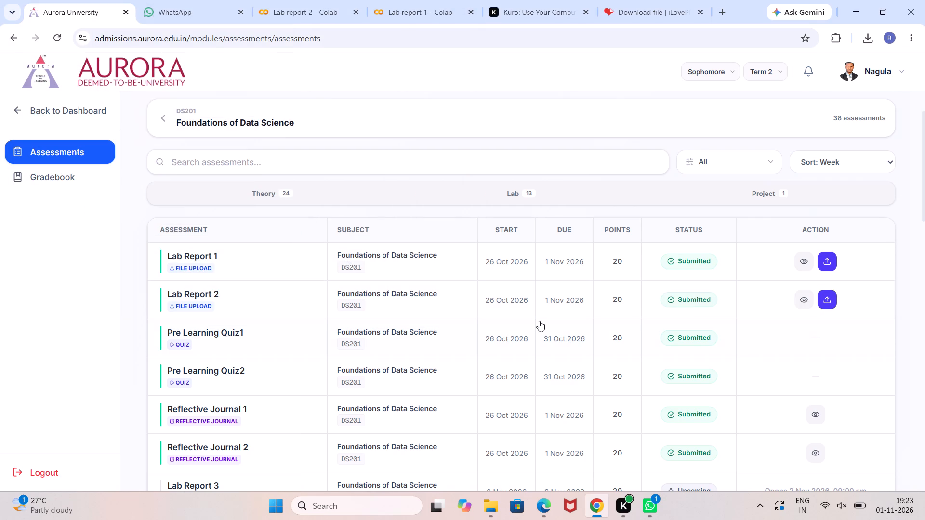
Look through the Foundations of Data Science assessment list, then view its Lab and Project categories.
scroll(539, 321, "down", 3)
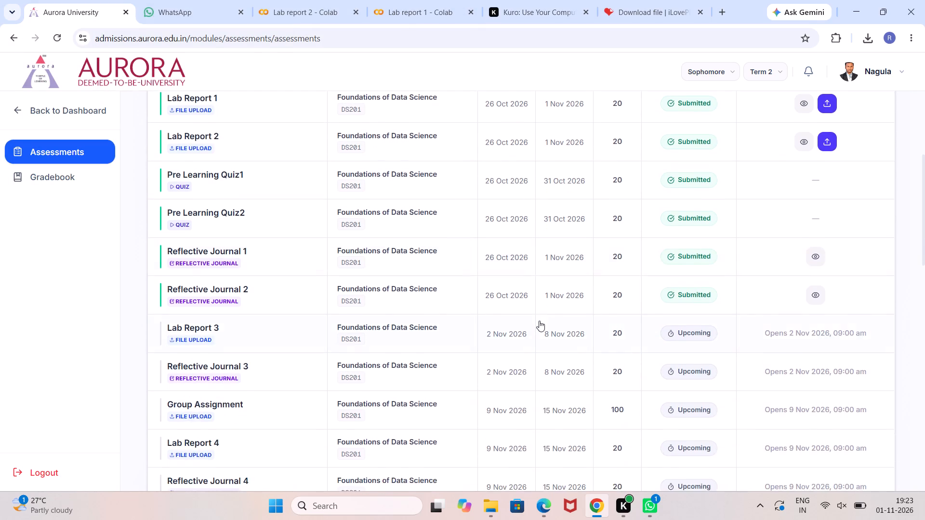
scroll(539, 321, "down", 2)
scroll(539, 321, "up", 10)
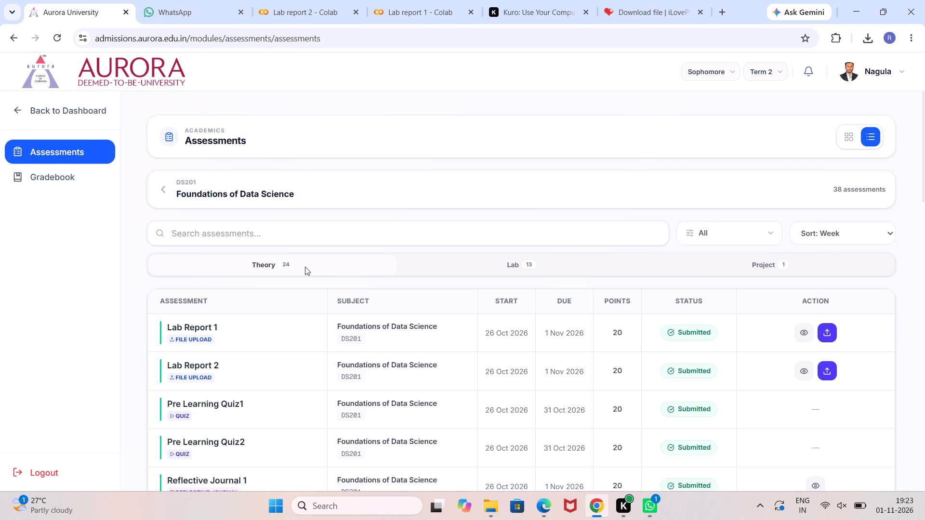
left_click(476, 267)
left_click(713, 265)
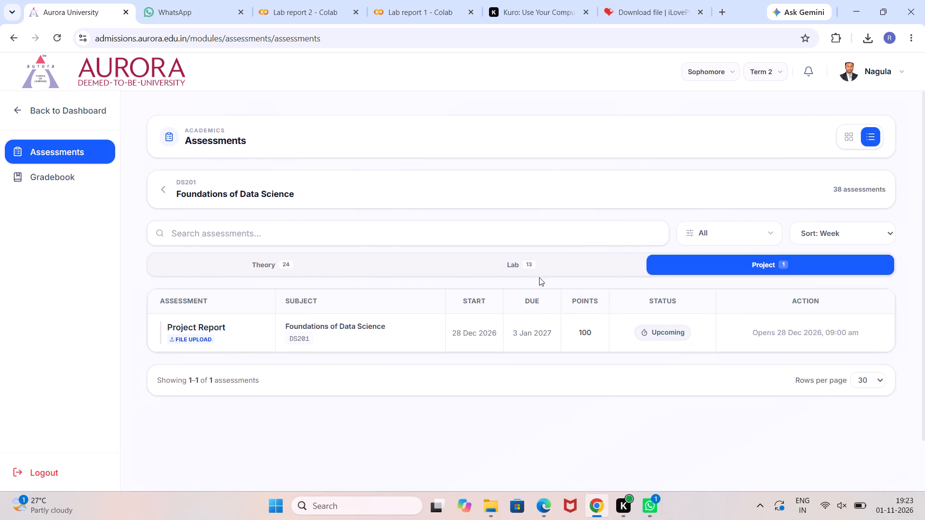
View the Theory category of the Foundations of Data Science assessments.
left_click(264, 260)
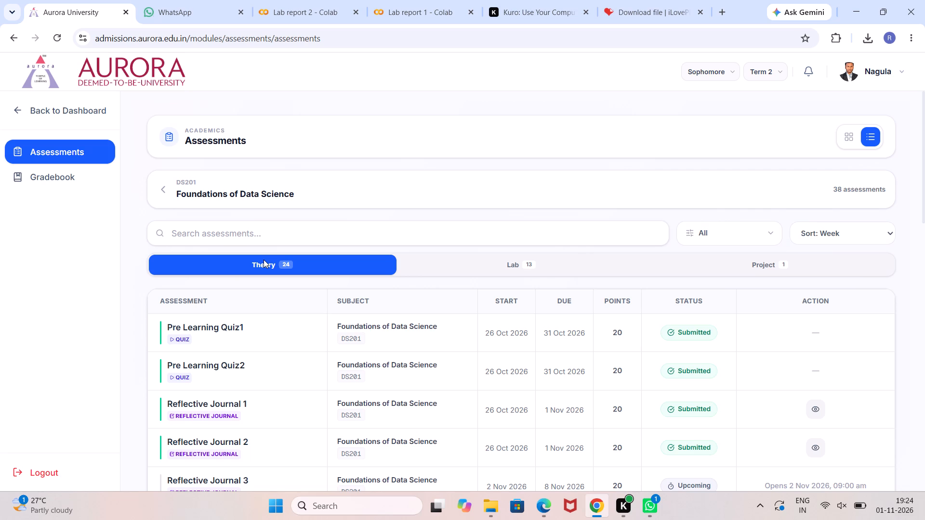
Return to the Assessments course overview and look through all the course cards for assessments still due.
left_click(161, 182)
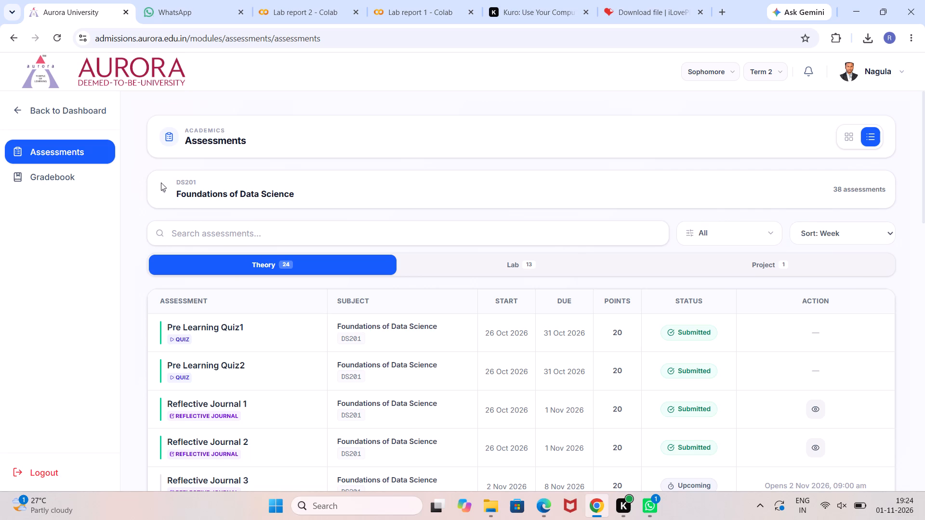
left_click(162, 184)
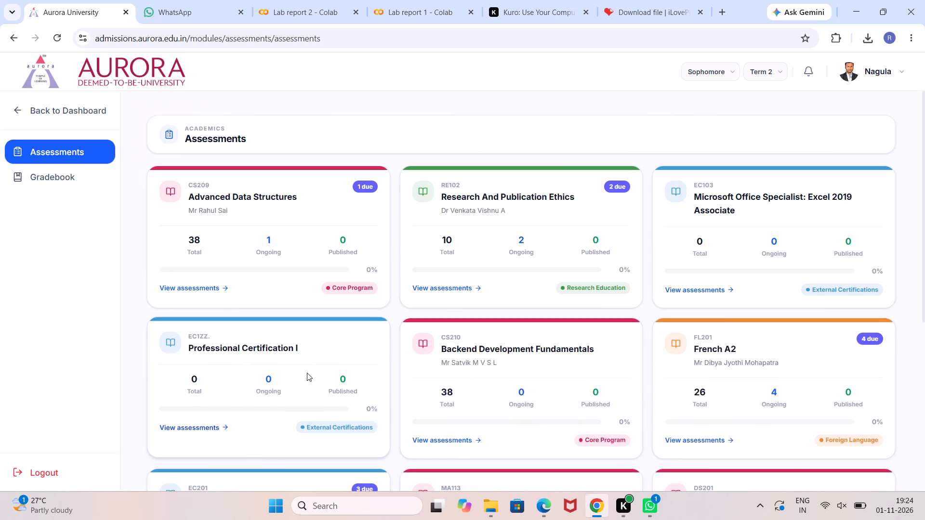
scroll(307, 373, "down", 5)
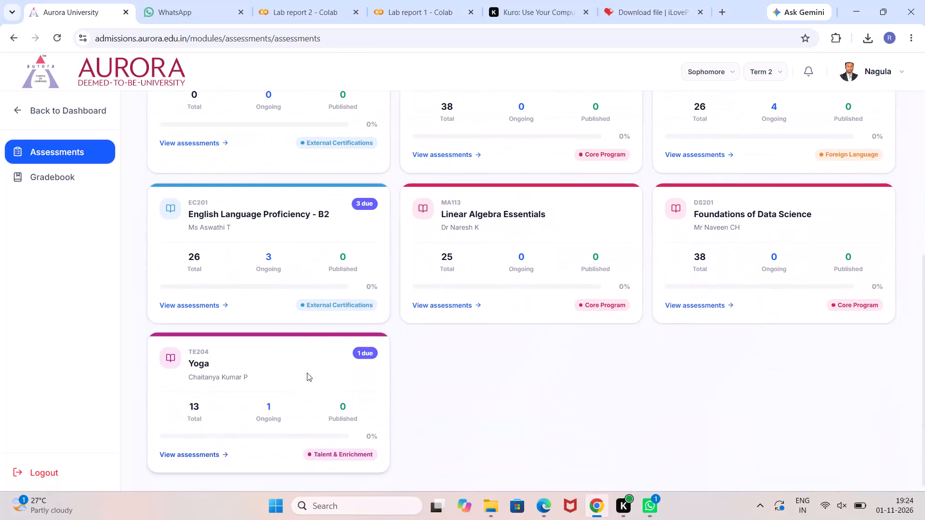
scroll(307, 373, "down", 1)
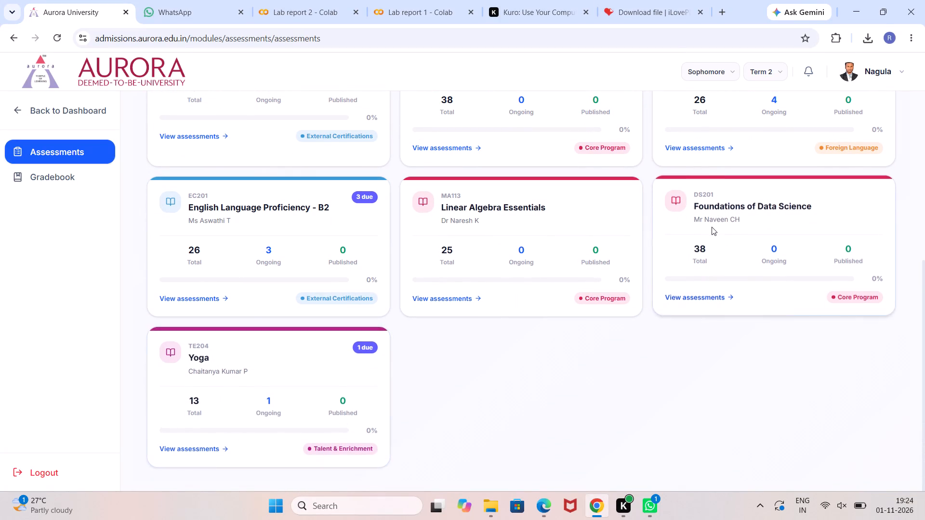
scroll(712, 227, "up", 5)
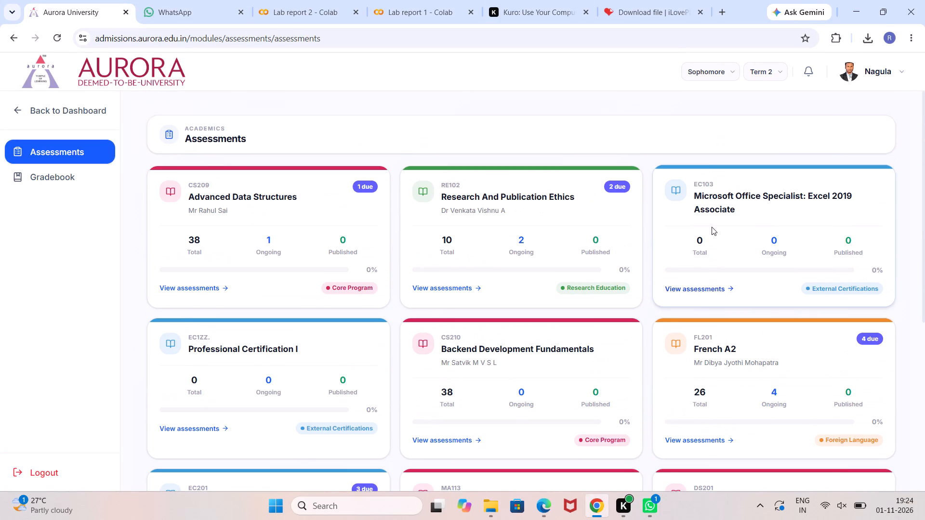
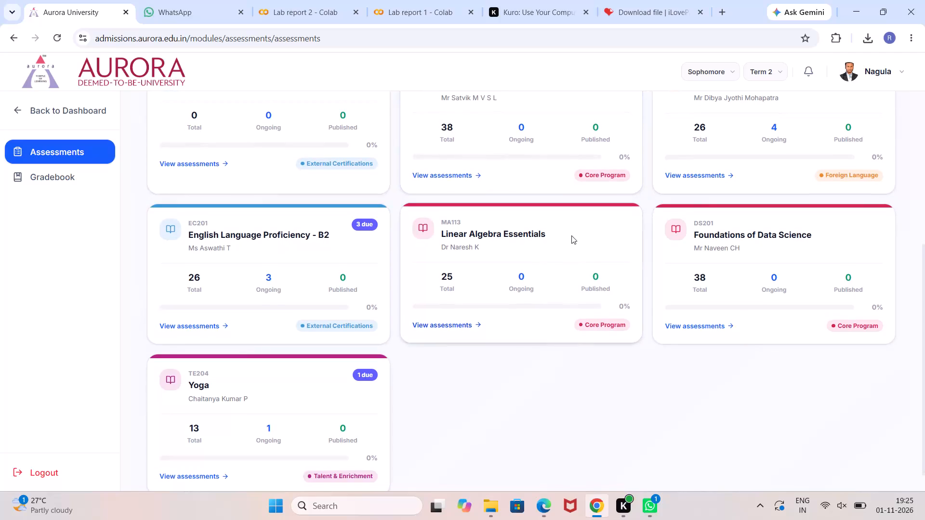
Look over all the course cards on the Assessments page to check which courses still have assessments due.
scroll(571, 235, "down", 1)
scroll(571, 235, "up", 11)
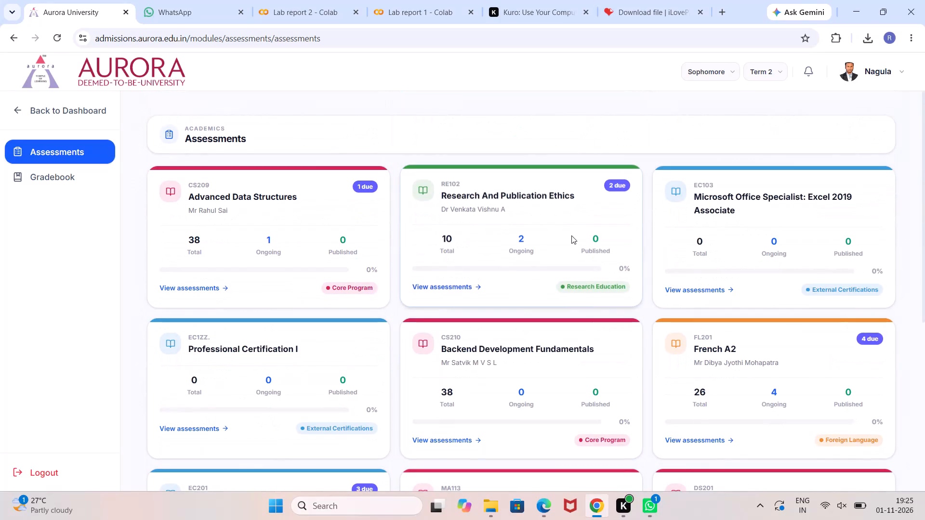
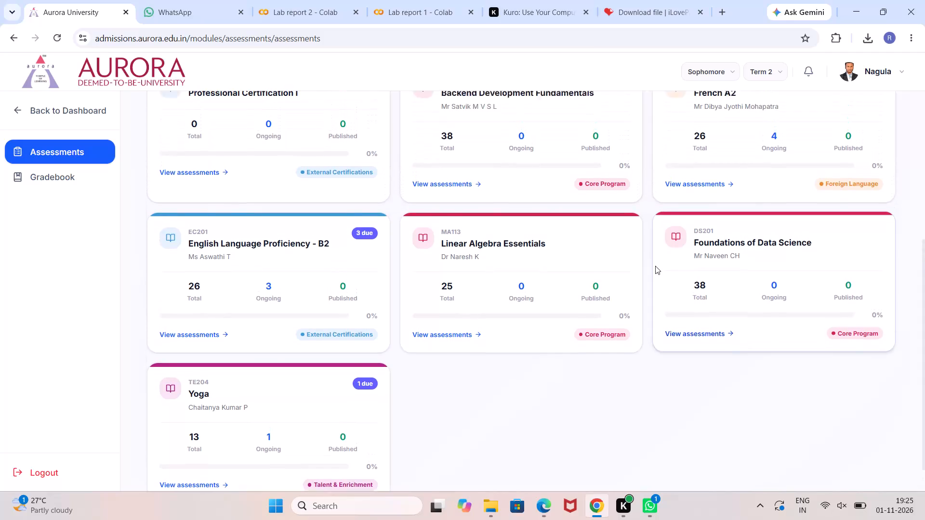
Return to the dashboard, open Academics, look over the Term Registration page and bring up the Attendance page.
scroll(655, 266, "up", 1)
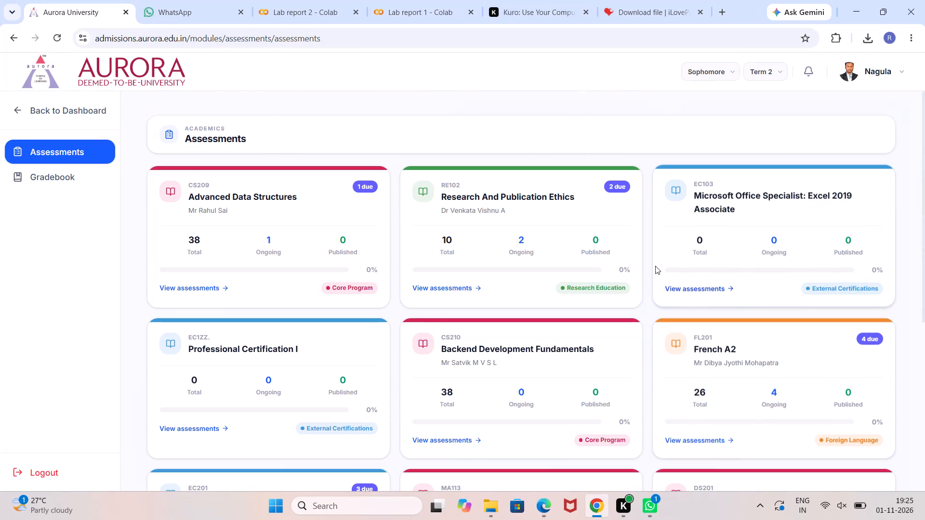
left_click(76, 104)
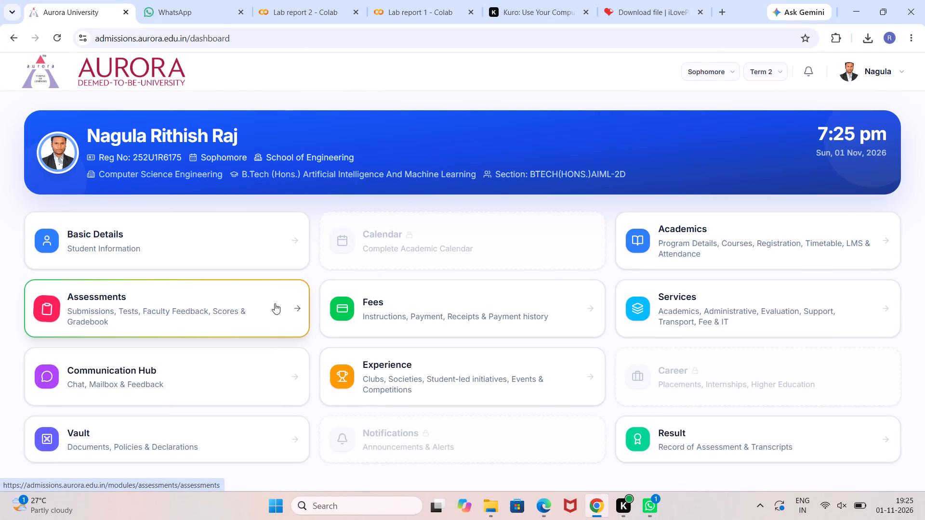
left_click(680, 225)
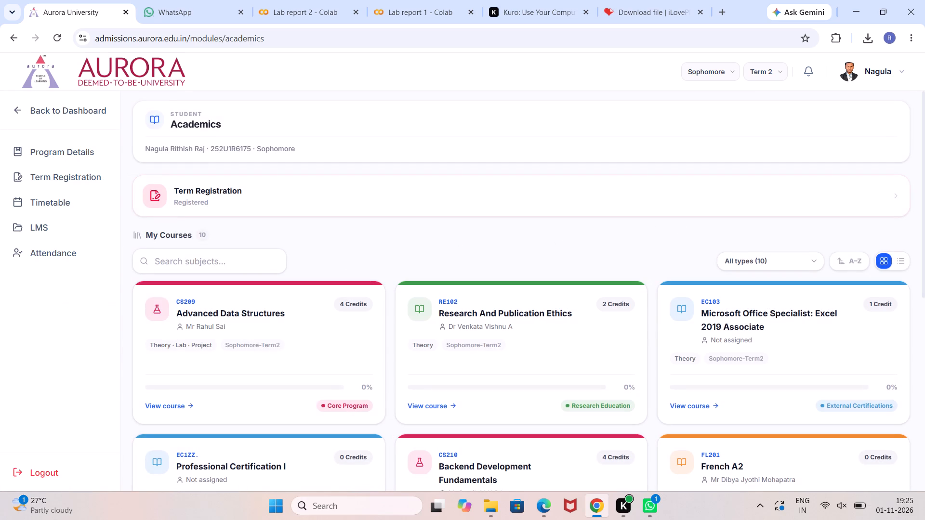
left_click(63, 174)
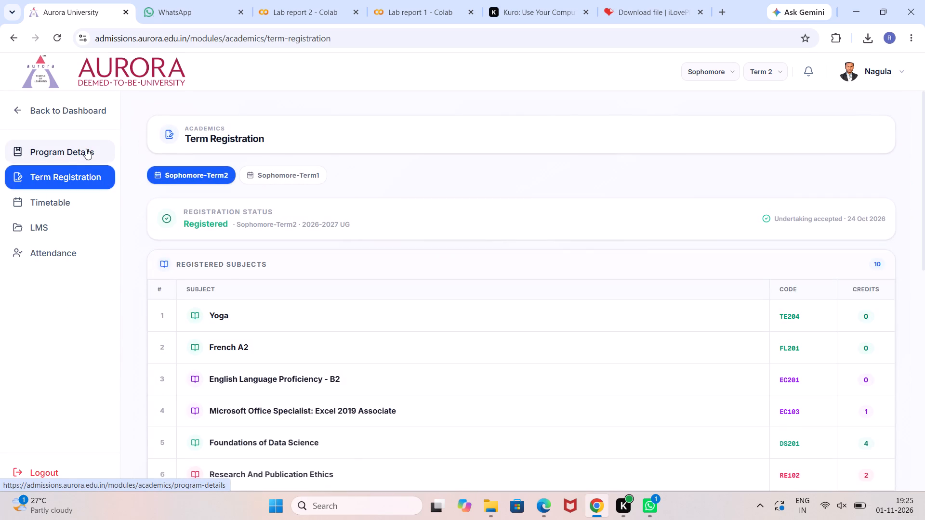
scroll(238, 200, "down", 7)
scroll(238, 200, "up", 7)
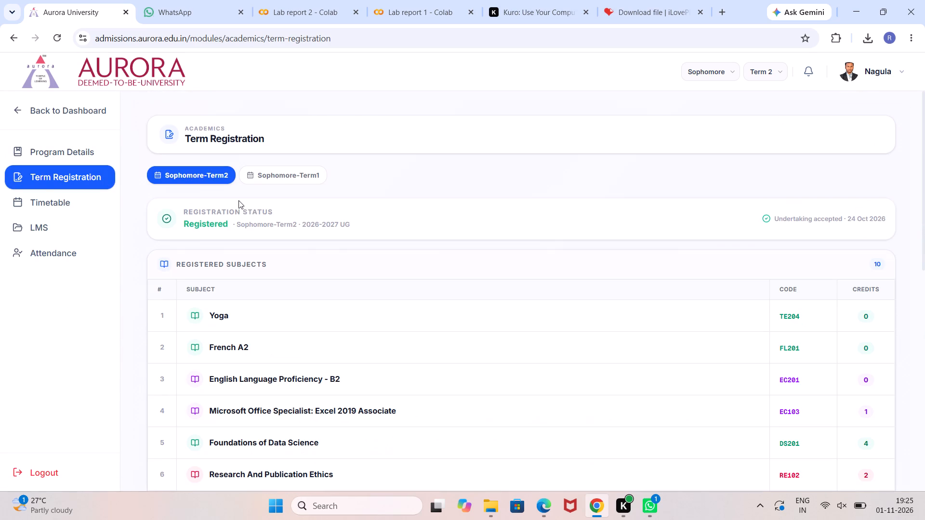
left_click(38, 207)
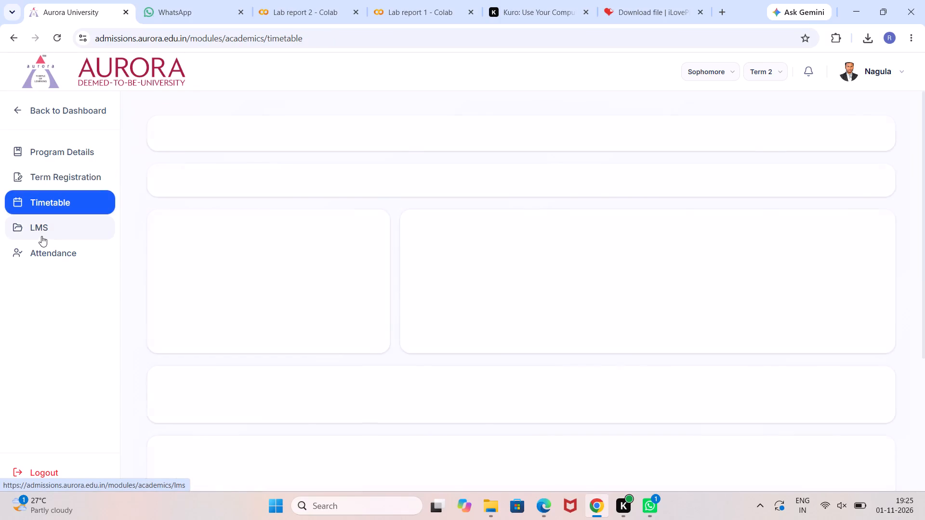
left_click(41, 236)
left_click(49, 267)
left_click(58, 262)
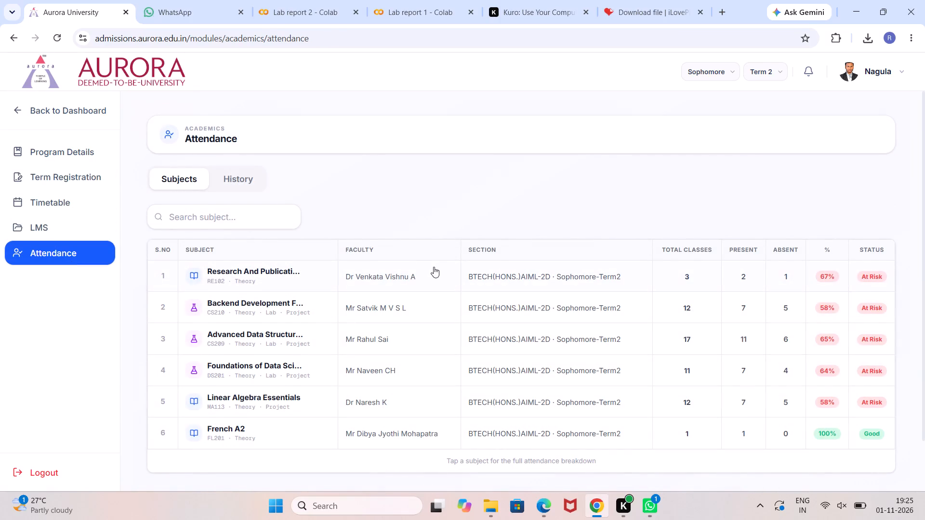
View the session-wise attendance for Research And Publication Ethics and return to the subject list.
scroll(434, 267, "down", 1)
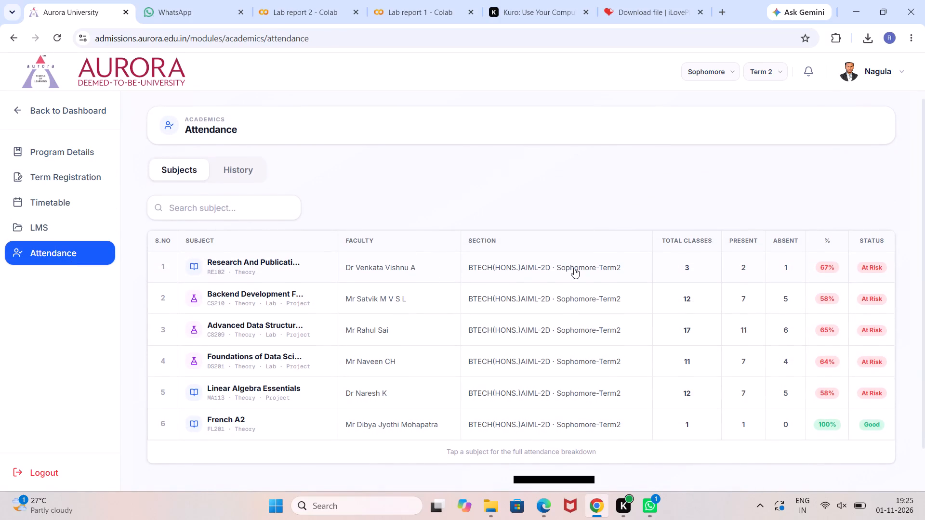
left_click(574, 268)
scroll(574, 268, "down", 1)
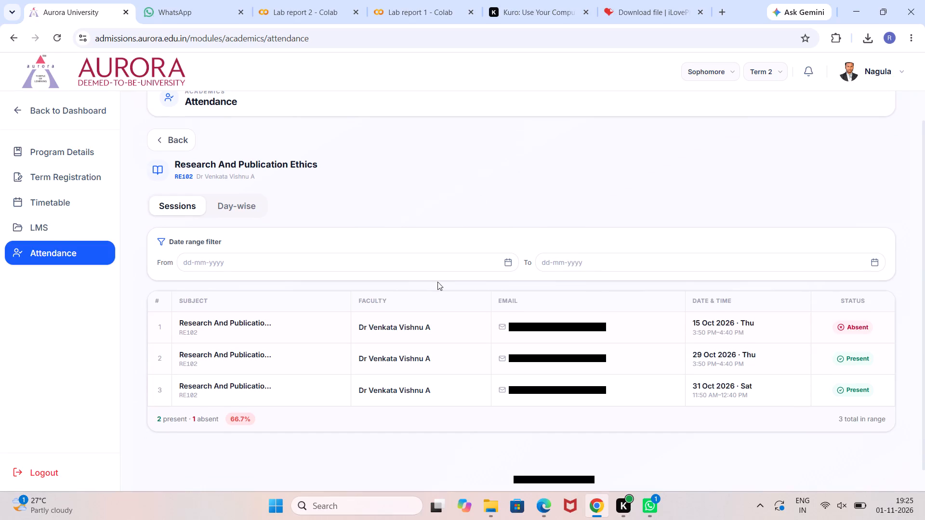
left_click(170, 139)
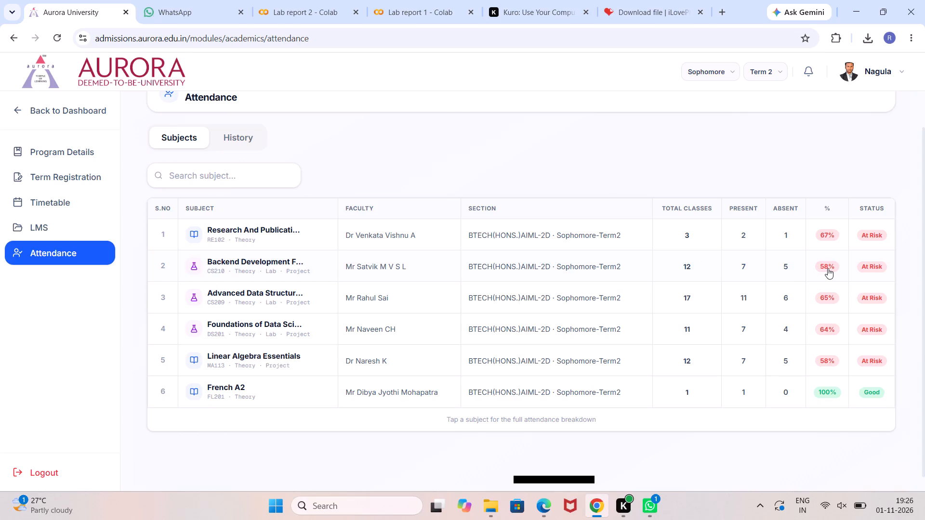
Review both pages of session attendance for Backend Development Fundamentals and return to the subject list.
left_click(828, 268)
scroll(580, 394, "down", 3)
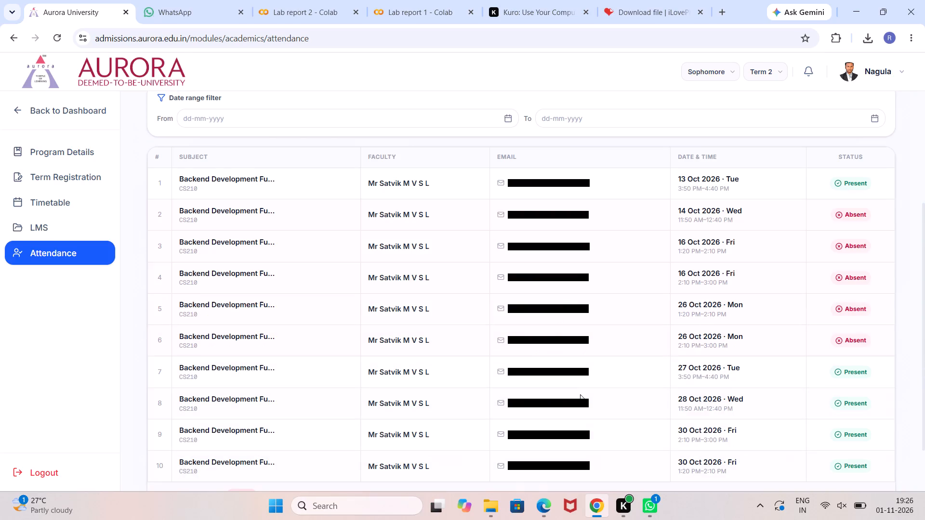
scroll(580, 394, "down", 2)
left_click(556, 463)
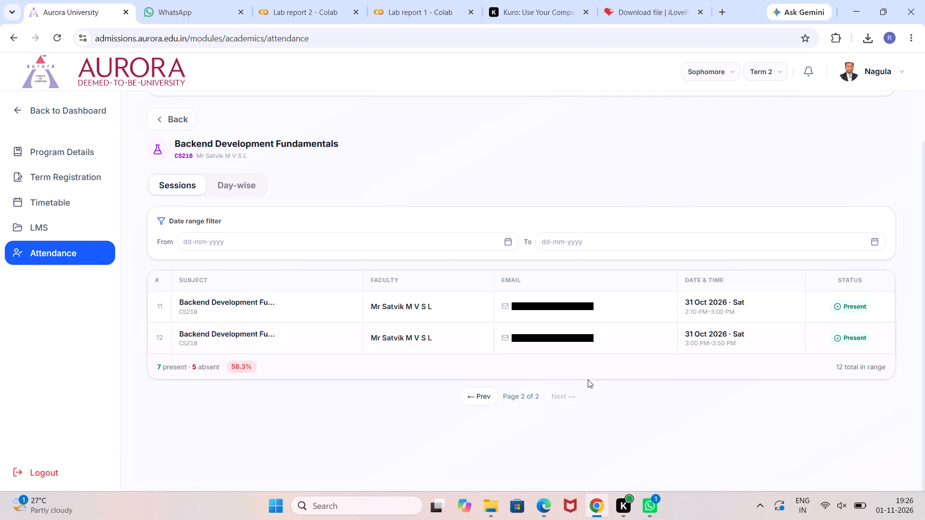
scroll(588, 379, "down", 1)
scroll(264, 340, "up", 2)
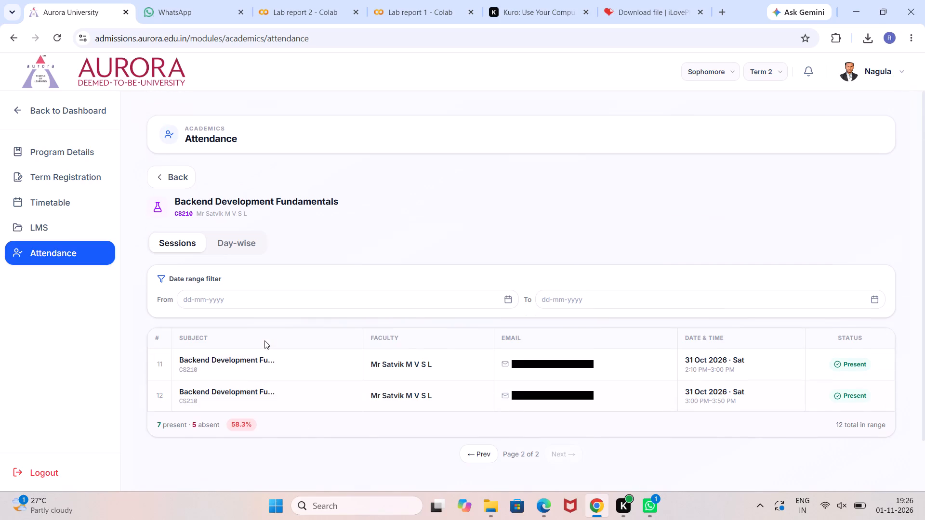
left_click(169, 186)
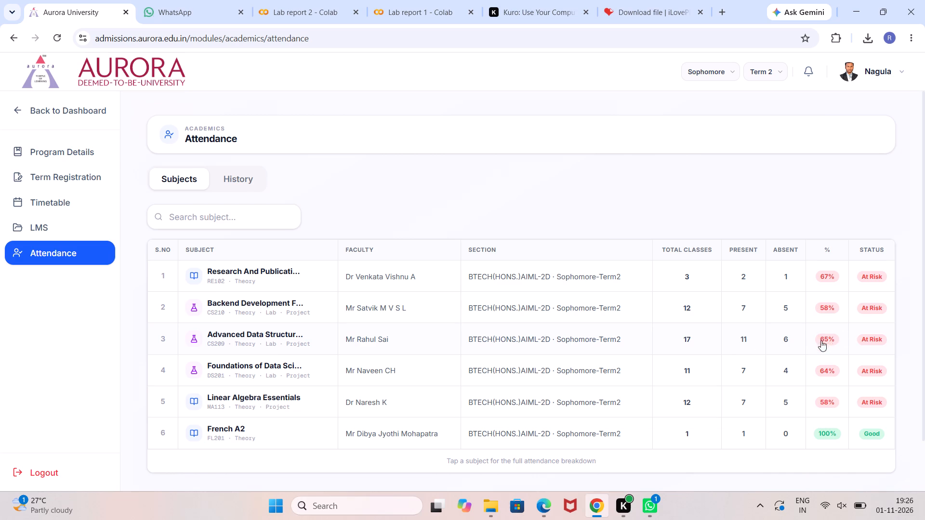
Review the session attendance for Advanced Data Structures, including its second page, and return to the subject list.
left_click(835, 339)
scroll(727, 339, "down", 3)
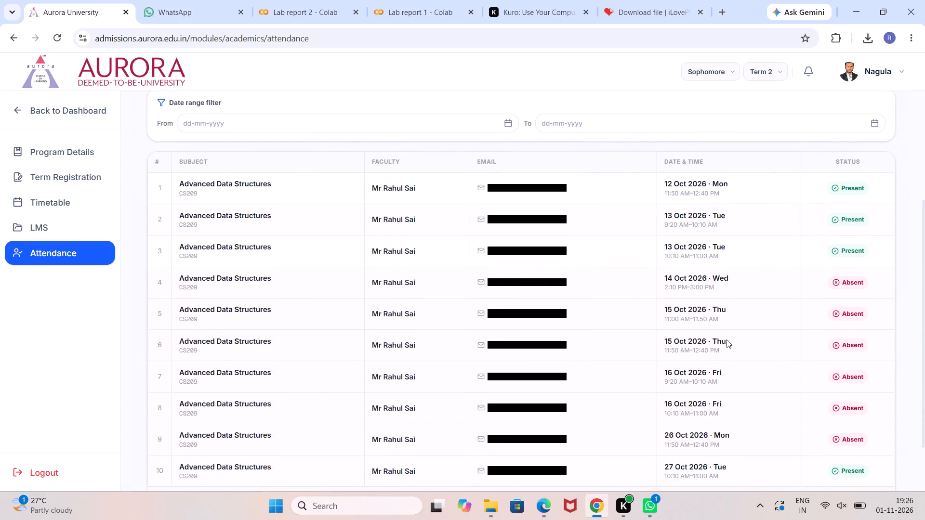
scroll(727, 339, "down", 1)
scroll(644, 377, "down", 1)
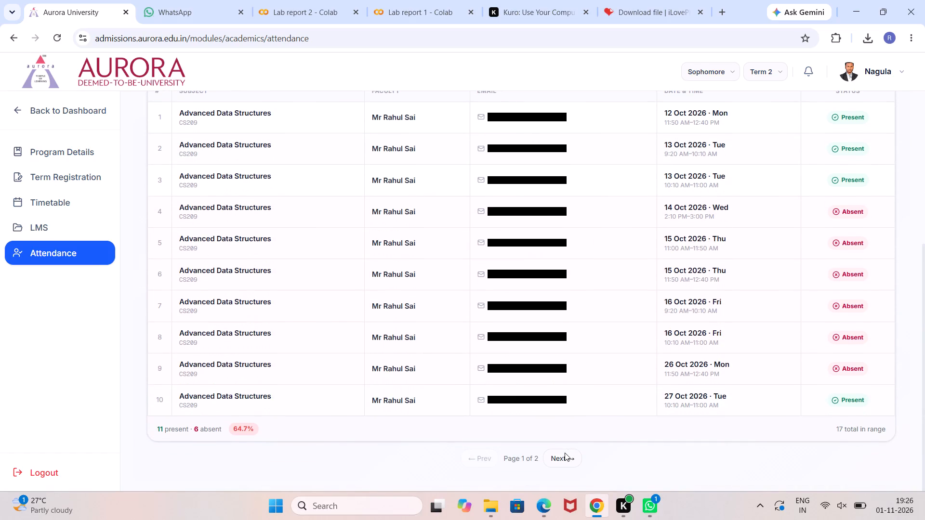
left_click(565, 453)
left_click(485, 463)
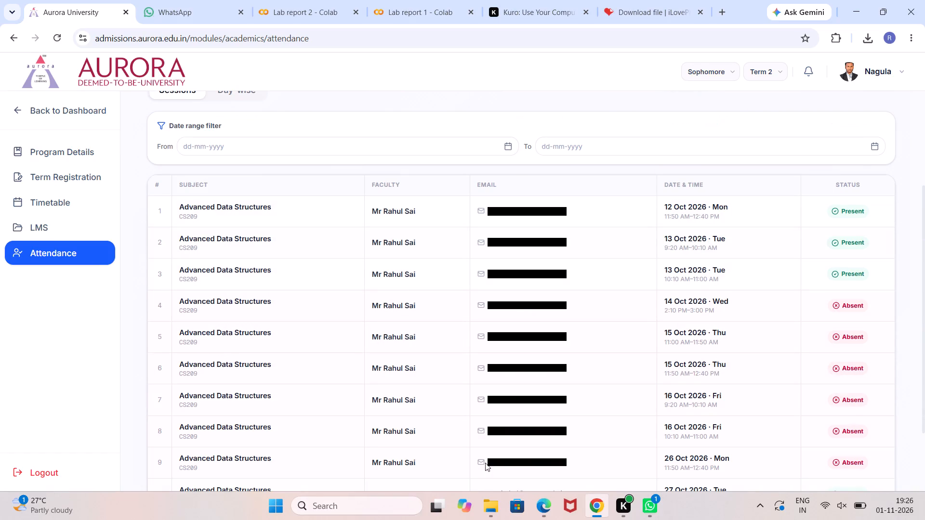
scroll(175, 155, "up", 1)
left_click(168, 137)
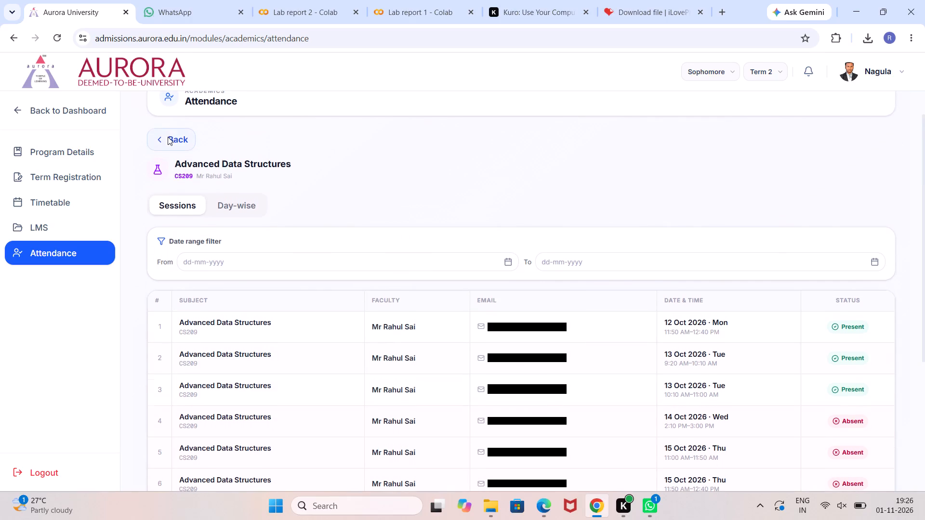
scroll(496, 245, "up", 4)
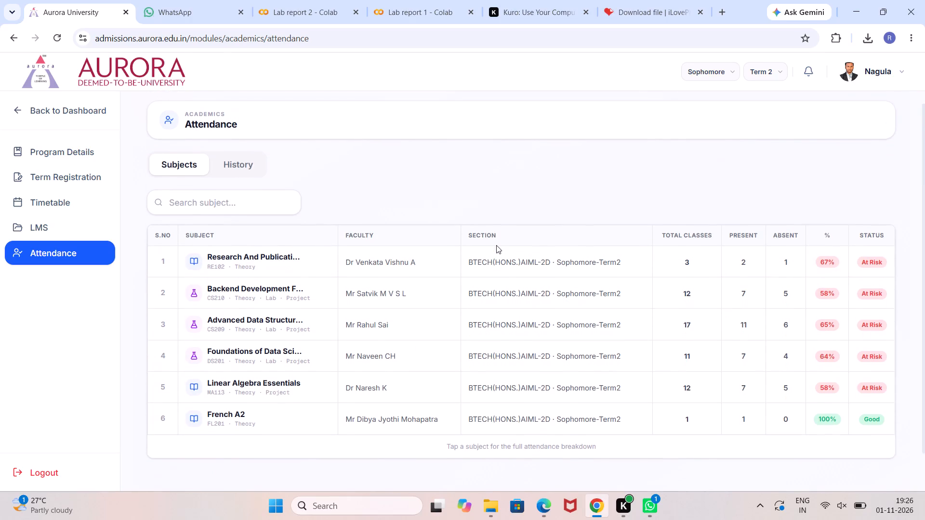
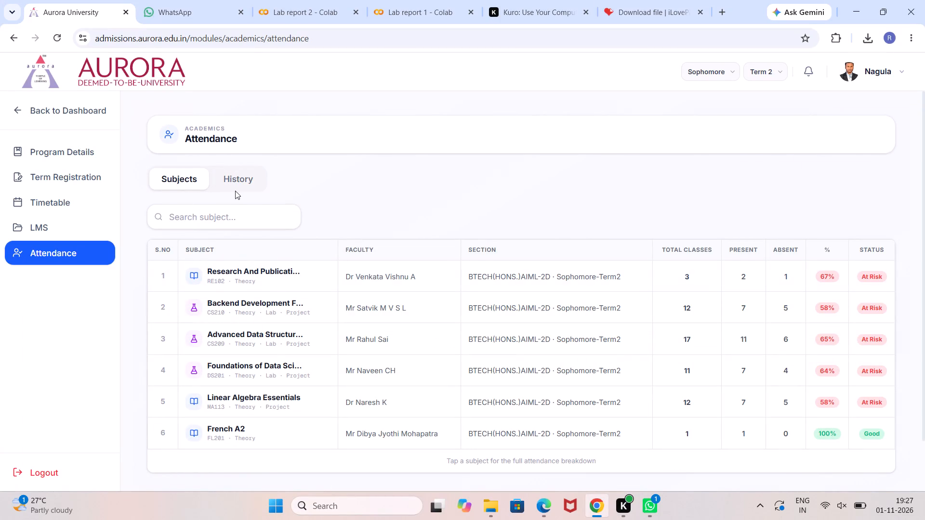
Look through the LMS, Timetable, Term Registration and Program Details pages of Academics, and return to the dashboard.
left_click(70, 228)
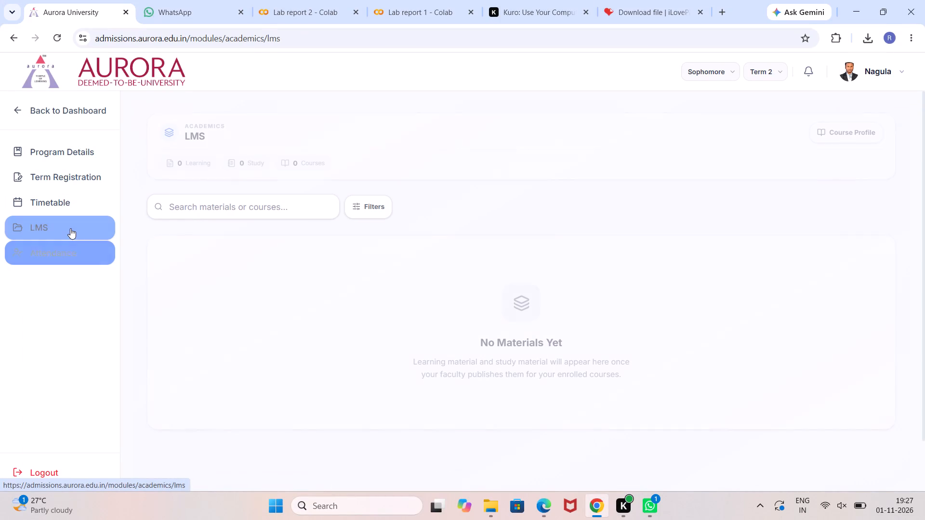
left_click(69, 207)
left_click(75, 182)
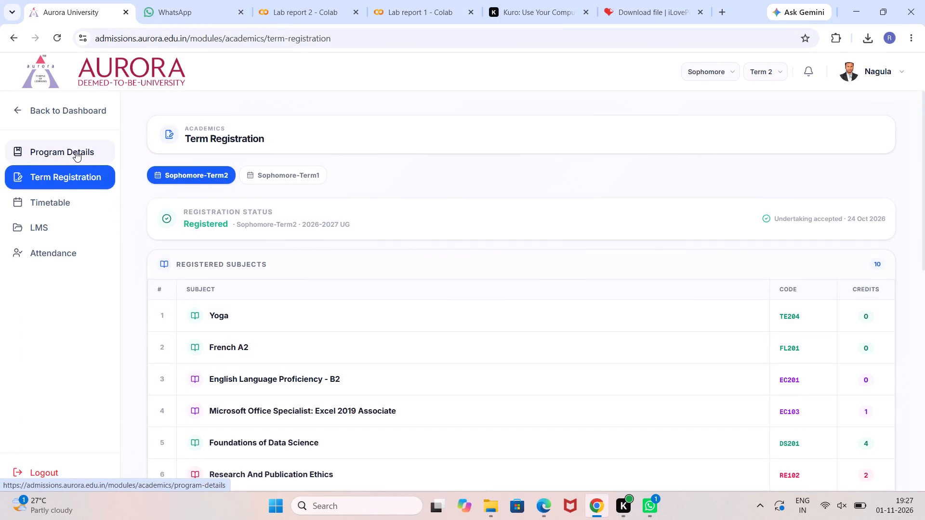
left_click(76, 151)
left_click(42, 101)
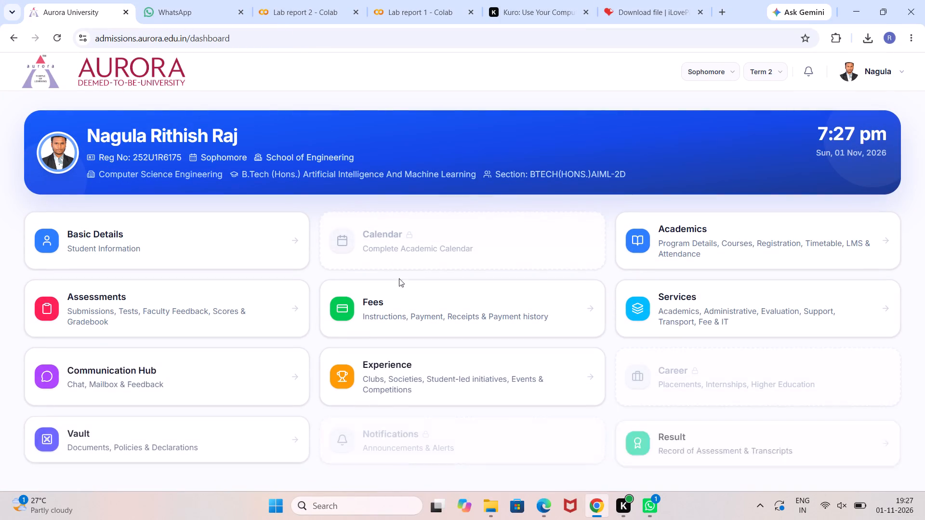
scroll(375, 246, "down", 2)
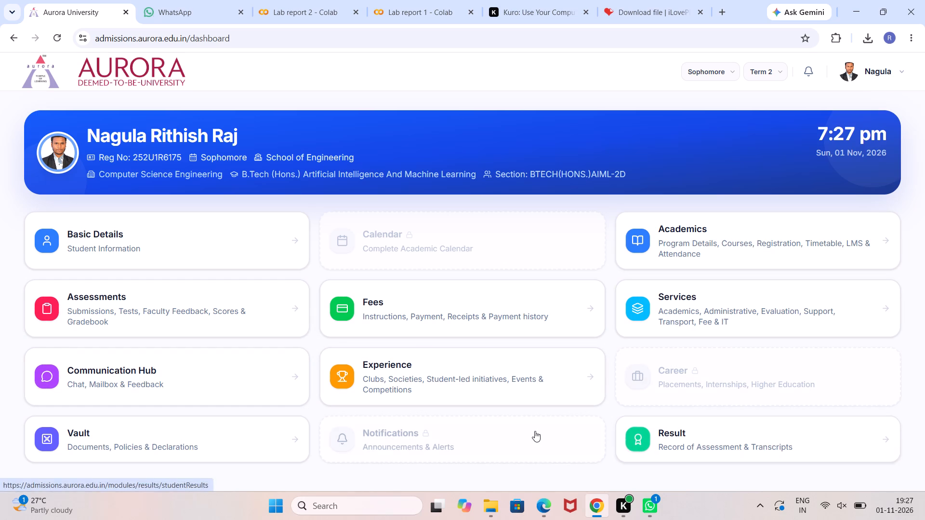
View the student's Basic Details page and return to the dashboard.
left_click(198, 263)
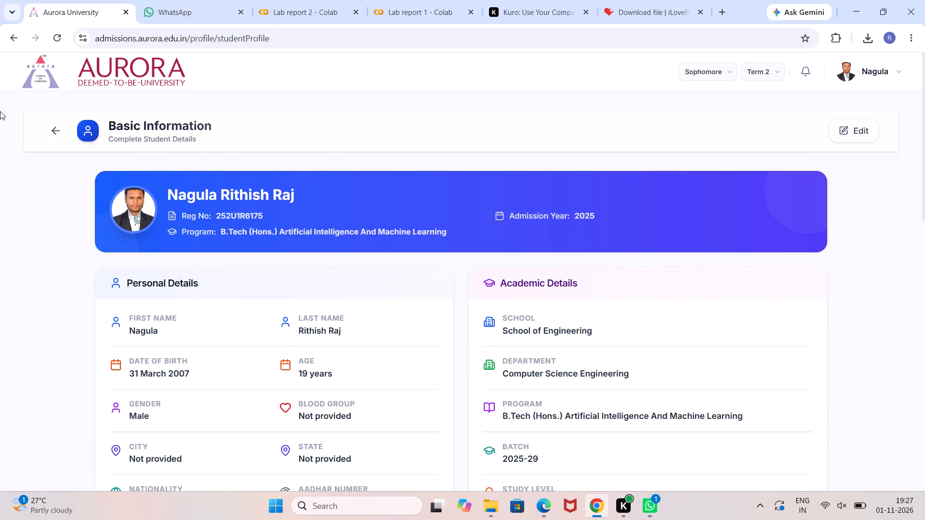
left_click(60, 126)
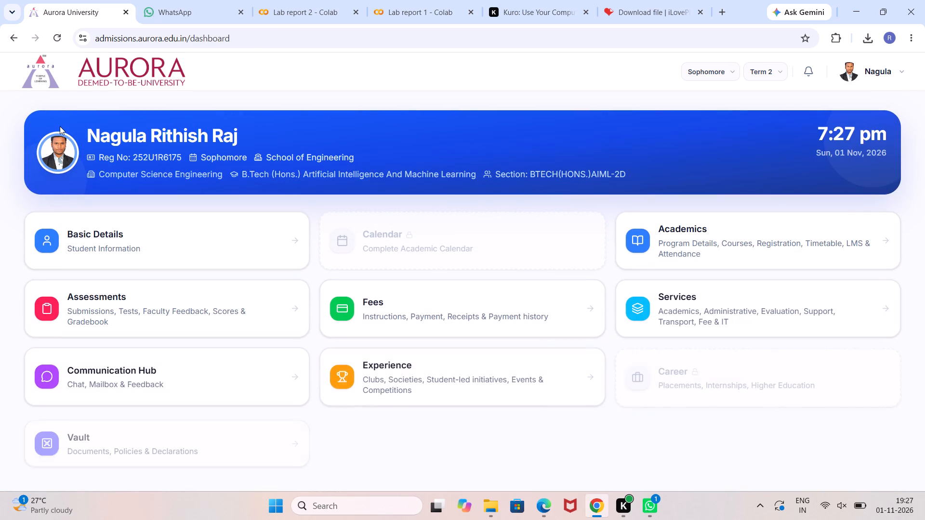